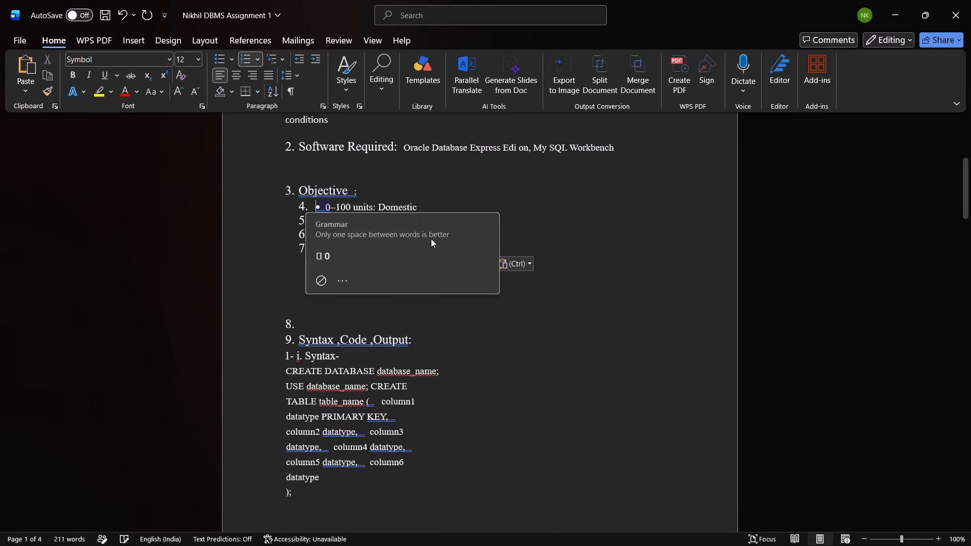
pyautogui.press('BackSpace')
pyautogui.press('BackSpace')
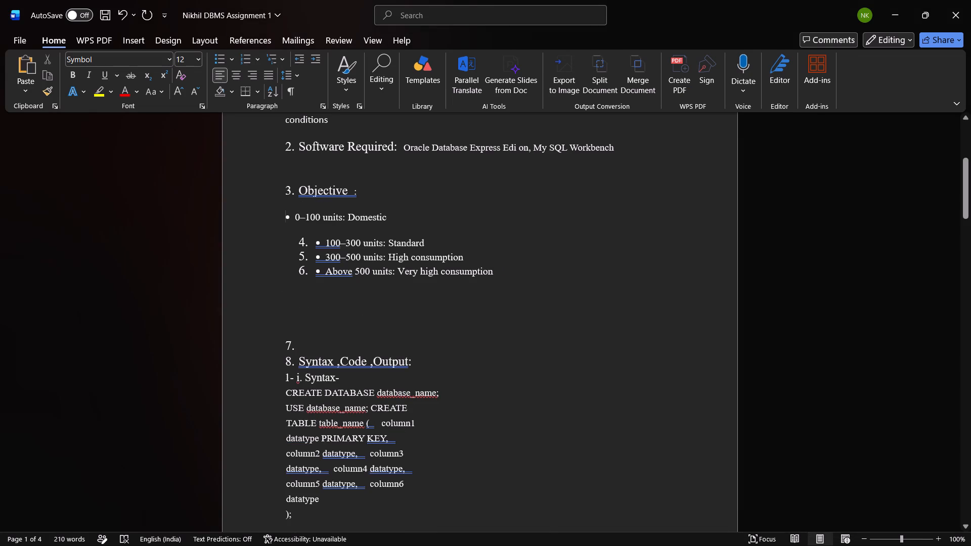
pyautogui.press('Right')
pyautogui.press('BackSpace')
# Remove the list number and pasted bullet character from the "100–300 units: Standard" line, keeping it on its own line.
pyautogui.press('Down')
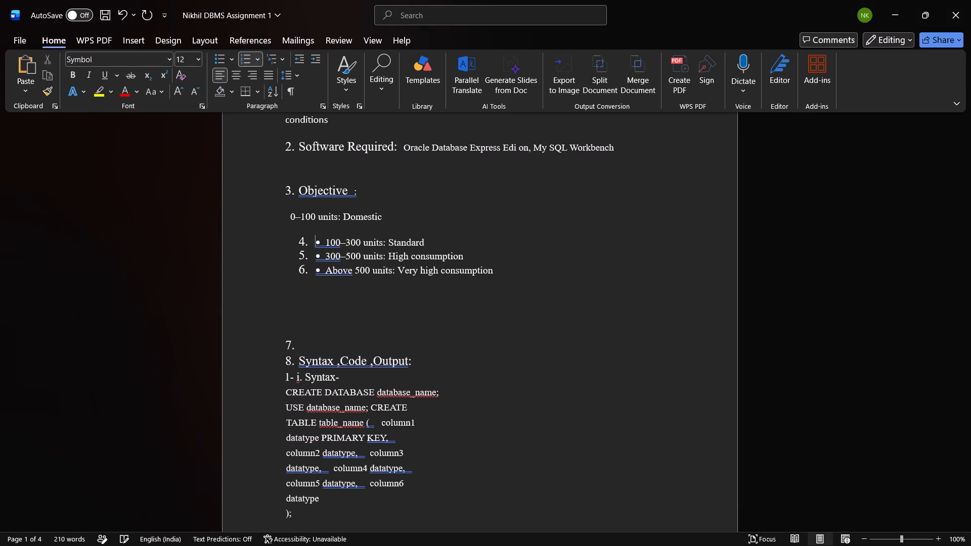
pyautogui.press('Down')
pyautogui.press('Up')
pyautogui.press('BackSpace')
pyautogui.press('BackSpace')
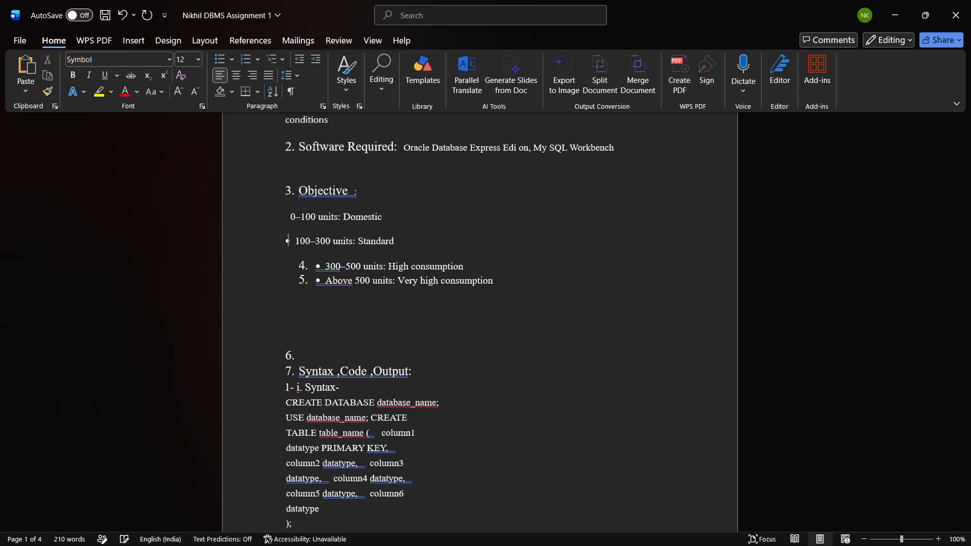
pyautogui.press('BackSpace')
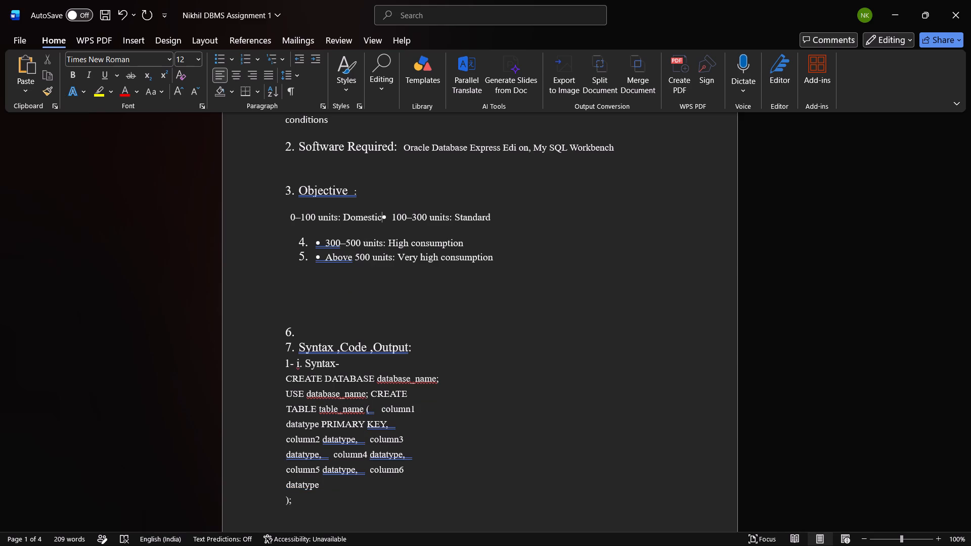
pyautogui.press('Return')
pyautogui.press('Right')
pyautogui.press('BackSpace')
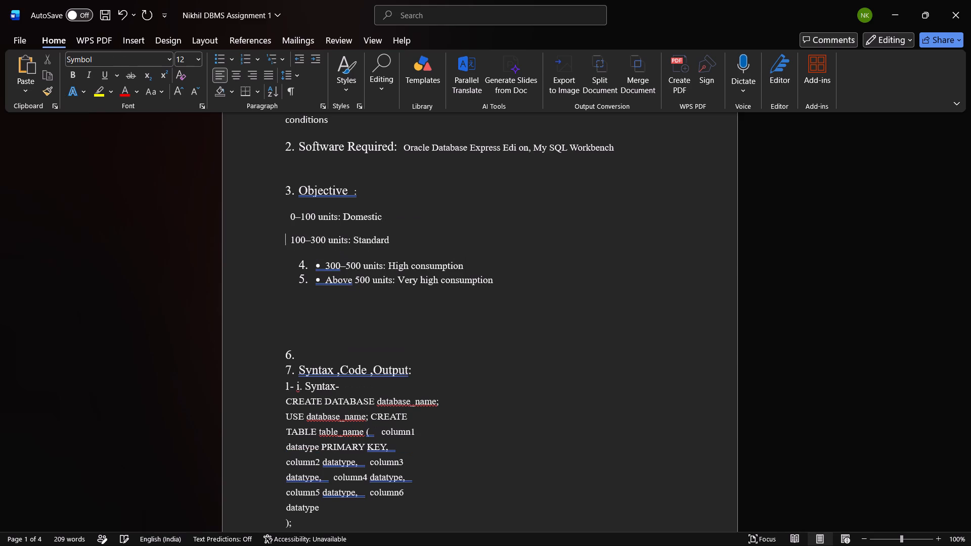
# Remove the list number, pasted bullet character and leading spaces from the "300–500 units: High consumption" line.
pyautogui.press('Down')
pyautogui.press('Right')
pyautogui.press('Right')
pyautogui.press('Right')
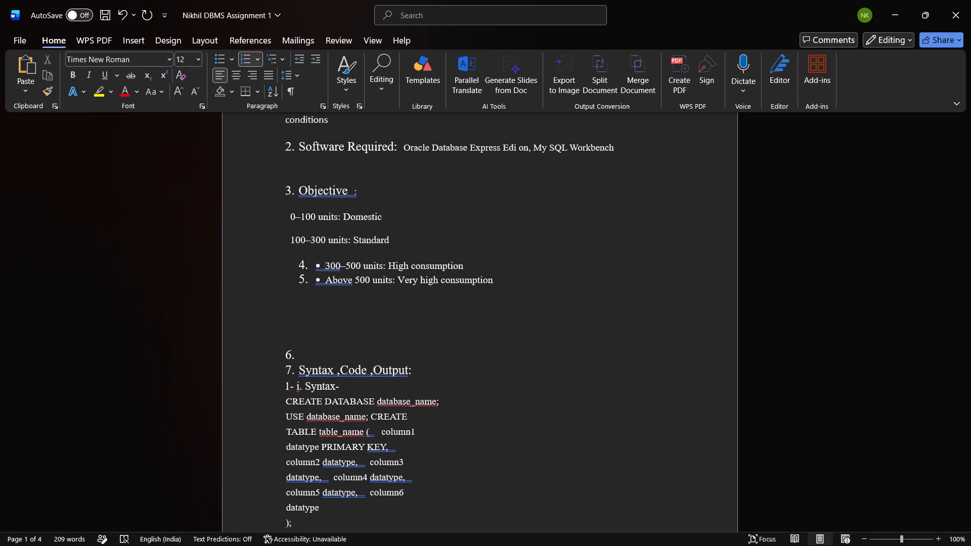
pyautogui.press('BackSpace')
pyautogui.press('BackSpace')
pyautogui.press('BackSpace')
pyautogui.press('BackSpace')
pyautogui.press('BackSpace')
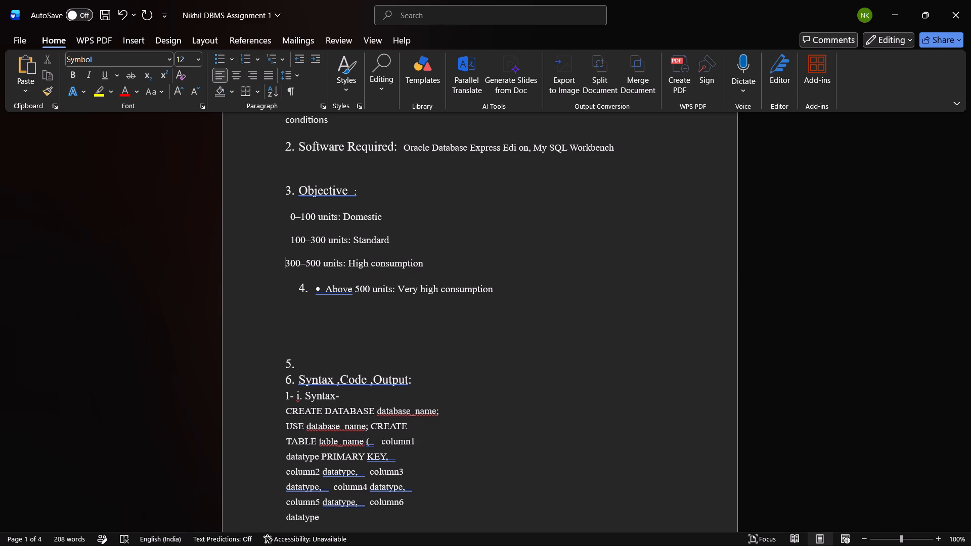
# Delete a leading space from the "100–300 units: Standard" line and join it to the line above.
pyautogui.press('Up')
pyautogui.press('Right')
pyautogui.press('BackSpace')
pyautogui.press('BackSpace')
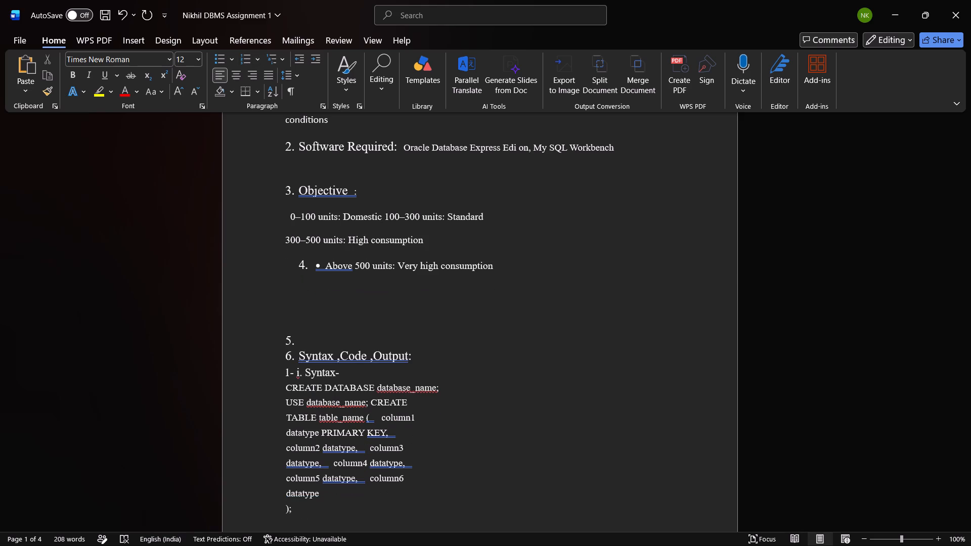
# Remove the list number, pasted bullet character and leading spaces from the "Above 500 units: Very high consumption" line.
pyautogui.press('Left')
pyautogui.press('Left')
pyautogui.press('Left')
pyautogui.press('Down')
pyautogui.press('Down')
pyautogui.press('Left')
pyautogui.press('Left')
pyautogui.press('Left')
pyautogui.press('Left')
pyautogui.press('Left')
pyautogui.press('Left')
pyautogui.press('Left')
pyautogui.press('Left')
pyautogui.press('Left')
pyautogui.press('Left')
pyautogui.press('Left')
pyautogui.press('Left')
pyautogui.press('Right')
pyautogui.press('Right')
pyautogui.press('BackSpace')
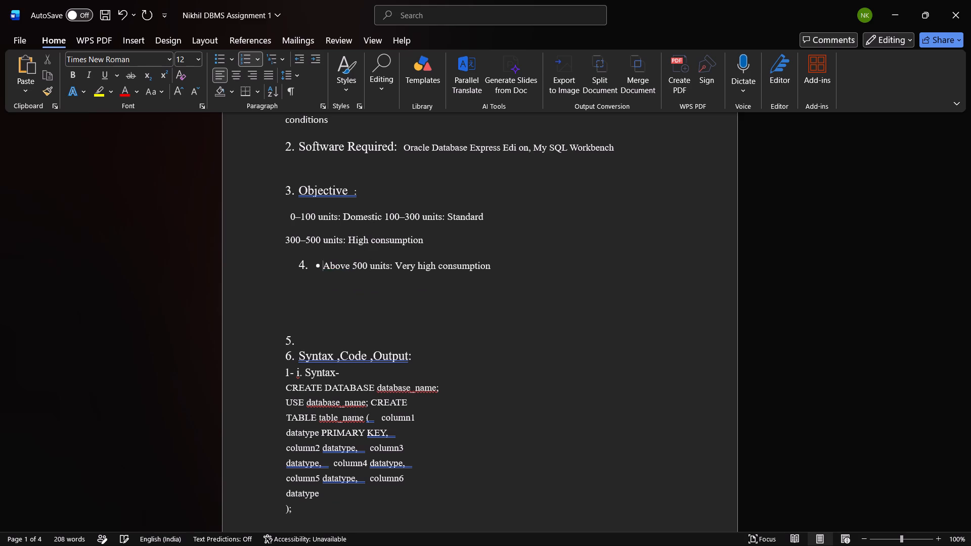
pyautogui.press('BackSpace')
pyautogui.press('BackSpace')
pyautogui.press('BackSpace')
pyautogui.press('BackSpace')
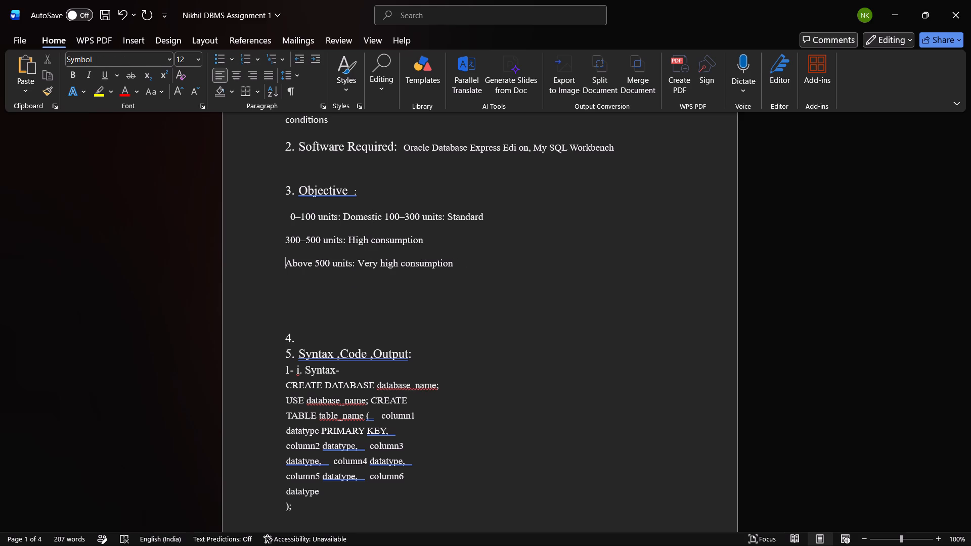
# Put "100–300 units: Standard" back on its own line and strip the leading spaces from it and the "0–100 units: Domestic" line.
pyautogui.click(381, 214)
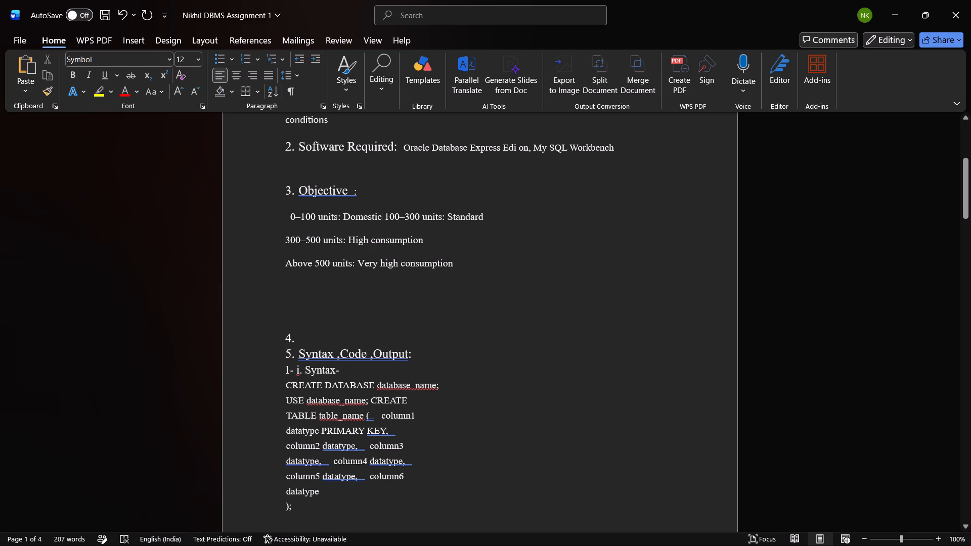
pyautogui.press('Return')
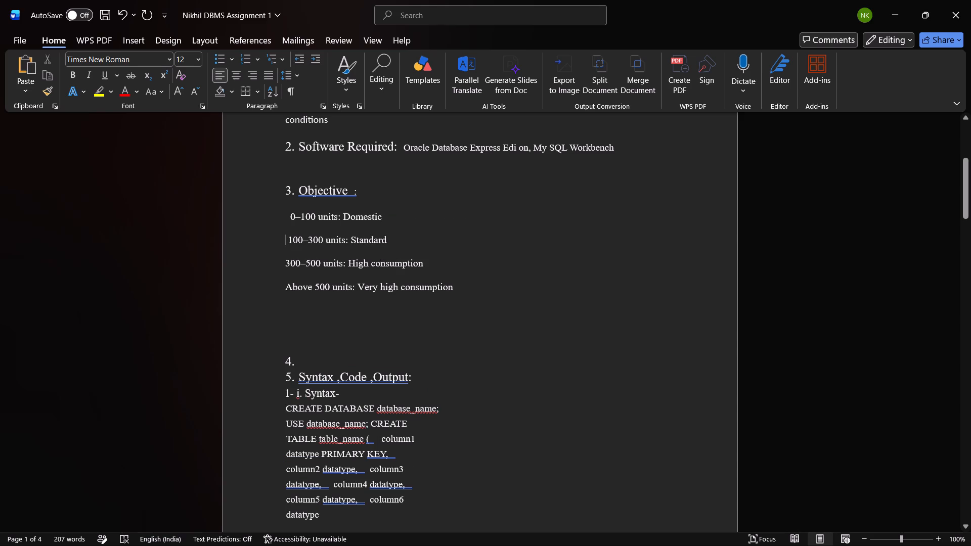
pyautogui.press('Right')
pyautogui.press('BackSpace')
pyautogui.click(290, 216)
pyautogui.press('BackSpace')
pyautogui.press('BackSpace')
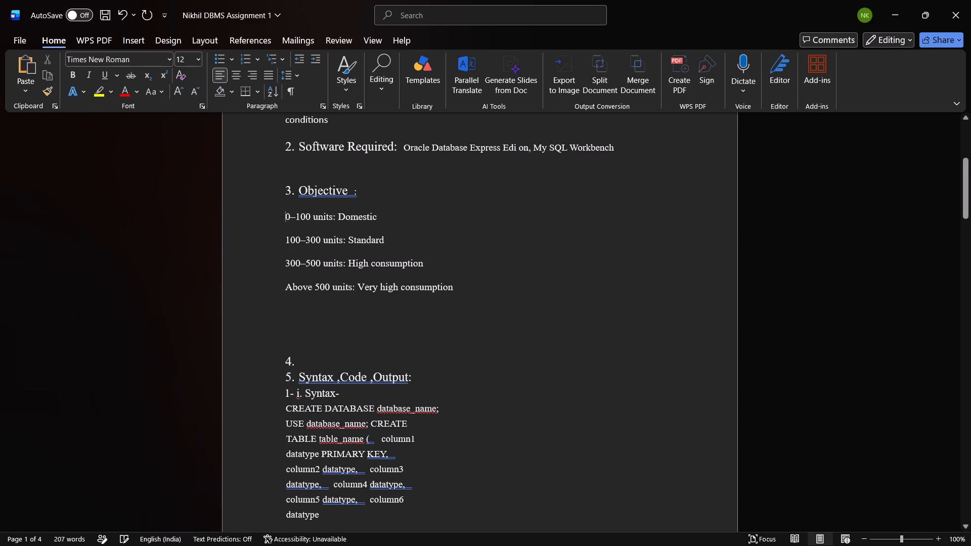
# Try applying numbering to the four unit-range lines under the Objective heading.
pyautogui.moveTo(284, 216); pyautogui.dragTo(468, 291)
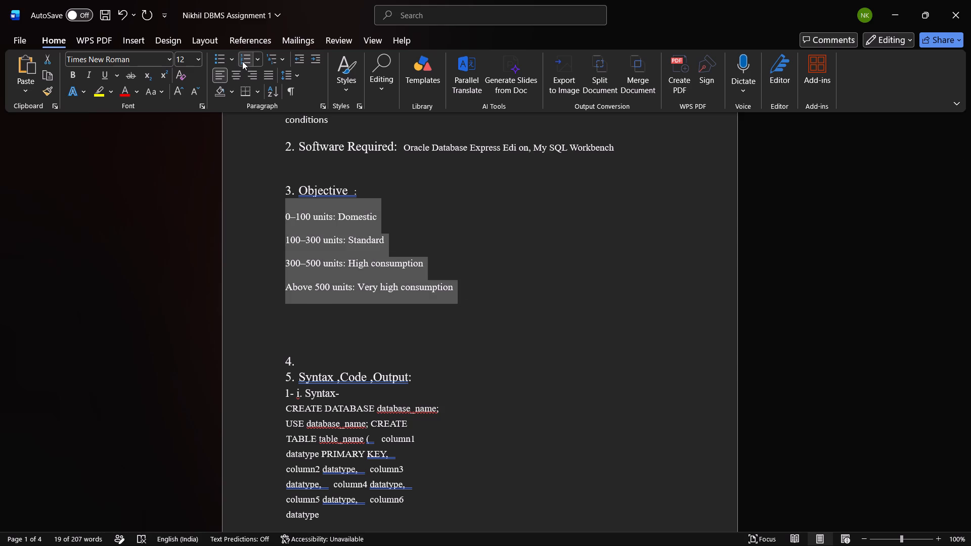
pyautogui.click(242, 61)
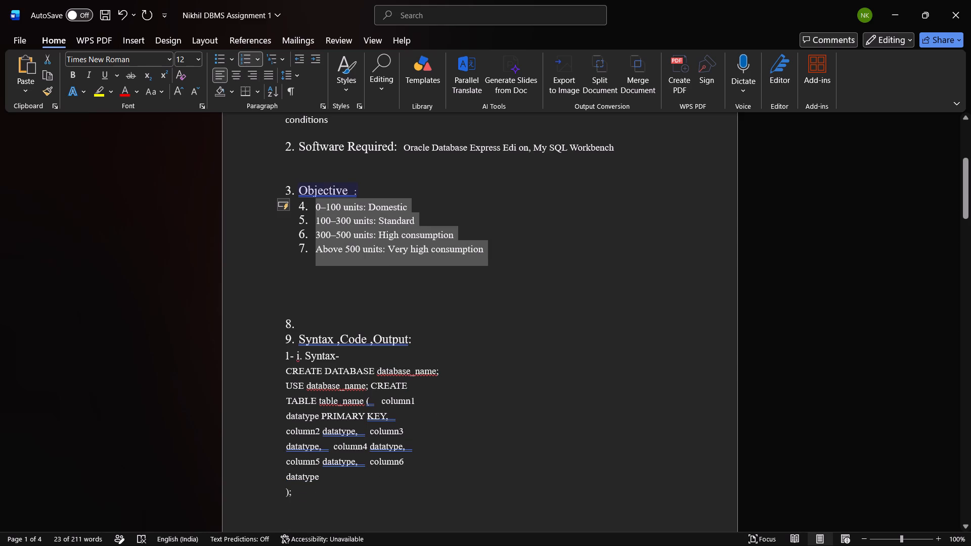
# Format the four unit-range lines under the Objective heading as a bulleted list.
pyautogui.moveTo(361, 192); pyautogui.dragTo(287, 192)
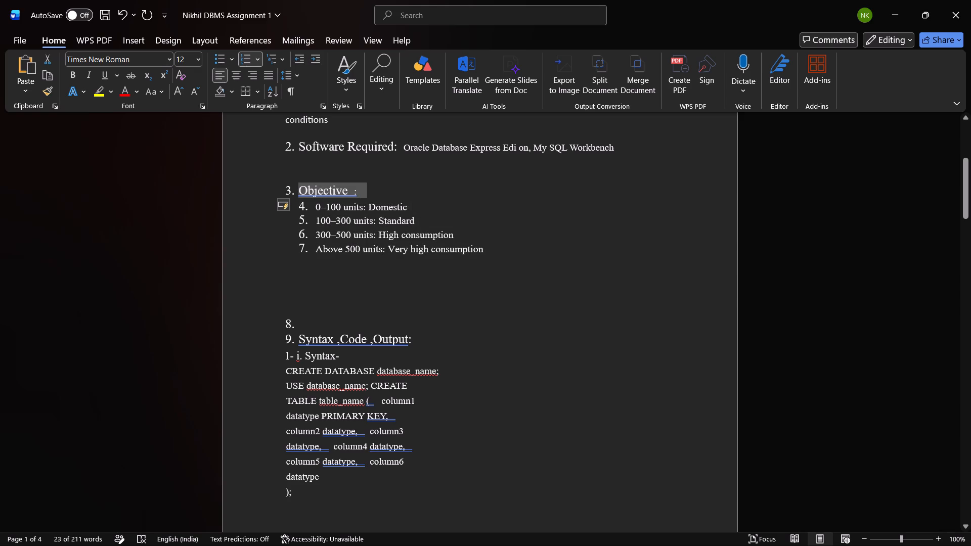
pyautogui.moveTo(287, 192); pyautogui.dragTo(329, 186)
pyautogui.moveTo(329, 186); pyautogui.dragTo(360, 183)
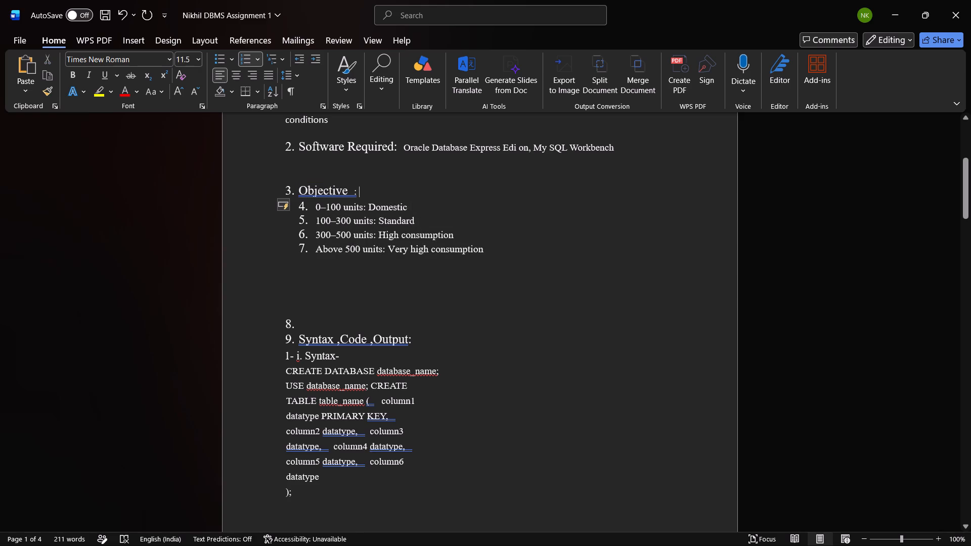
pyautogui.moveTo(299, 207); pyautogui.dragTo(370, 230)
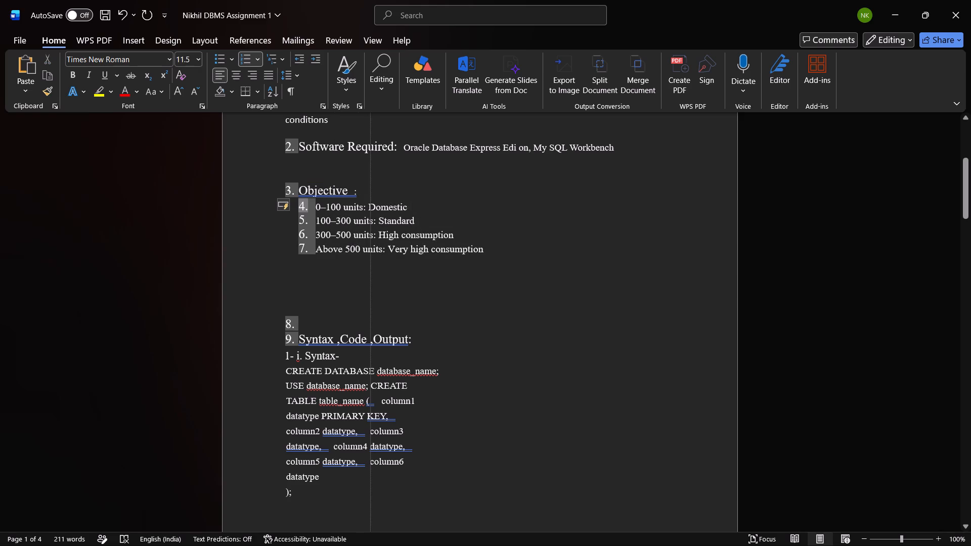
pyautogui.moveTo(370, 230); pyautogui.dragTo(300, 232)
pyautogui.click(316, 206)
pyautogui.moveTo(316, 206); pyautogui.dragTo(468, 245)
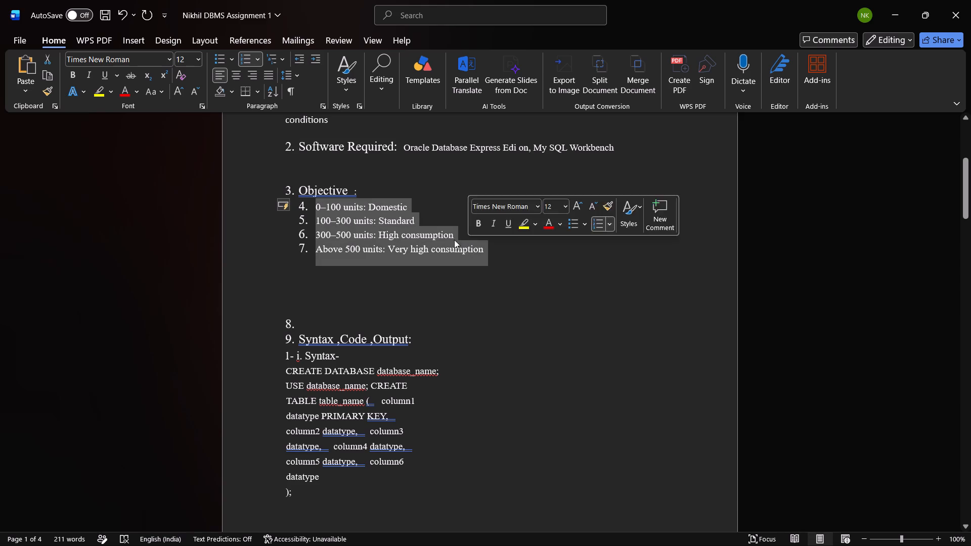
pyautogui.click(220, 60)
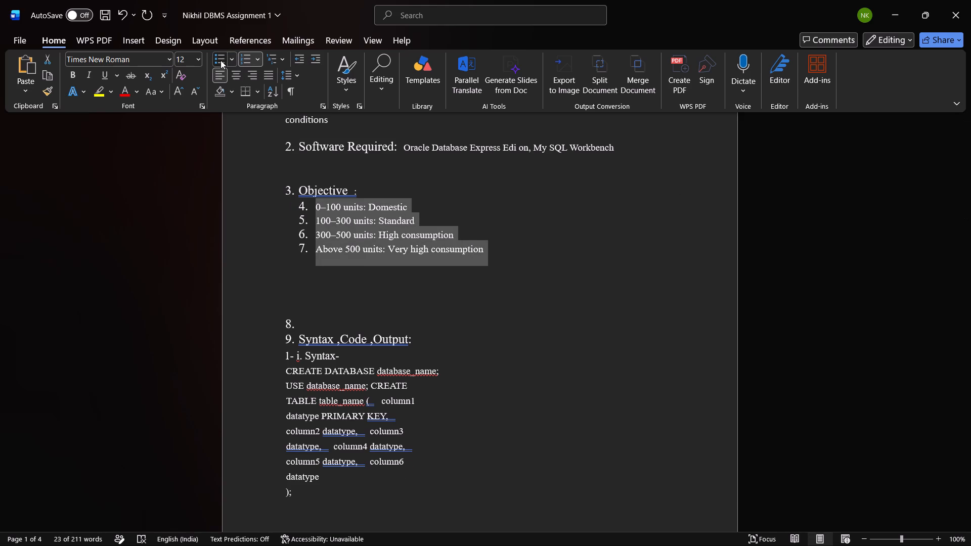
pyautogui.click(346, 203)
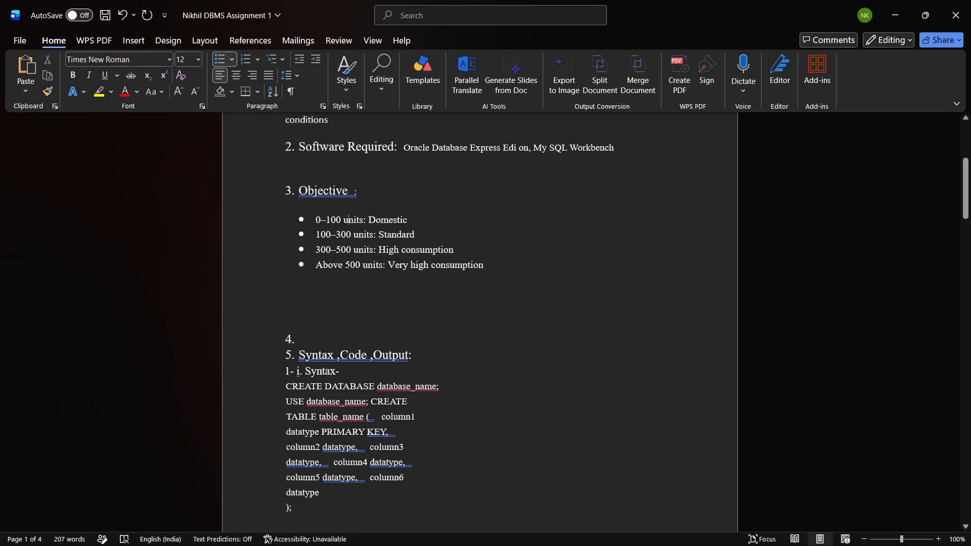
pyautogui.click(365, 220)
# Delete the empty numbered item and the extra blank lines between the bulleted list and the "Syntax ,Code ,Output" heading.
pyautogui.scroll(-2, 488, 259)
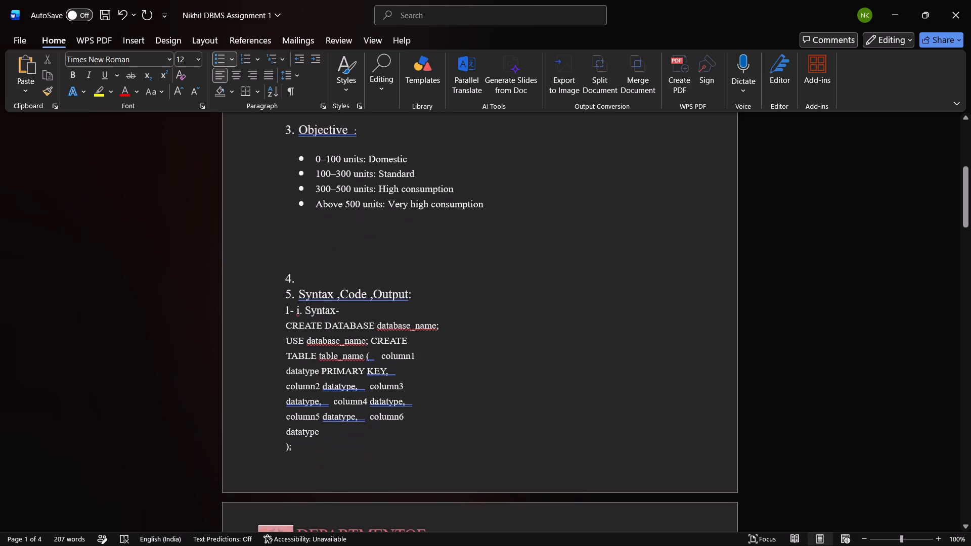
pyautogui.scroll(-2, 488, 258)
pyautogui.scroll(2, 488, 258)
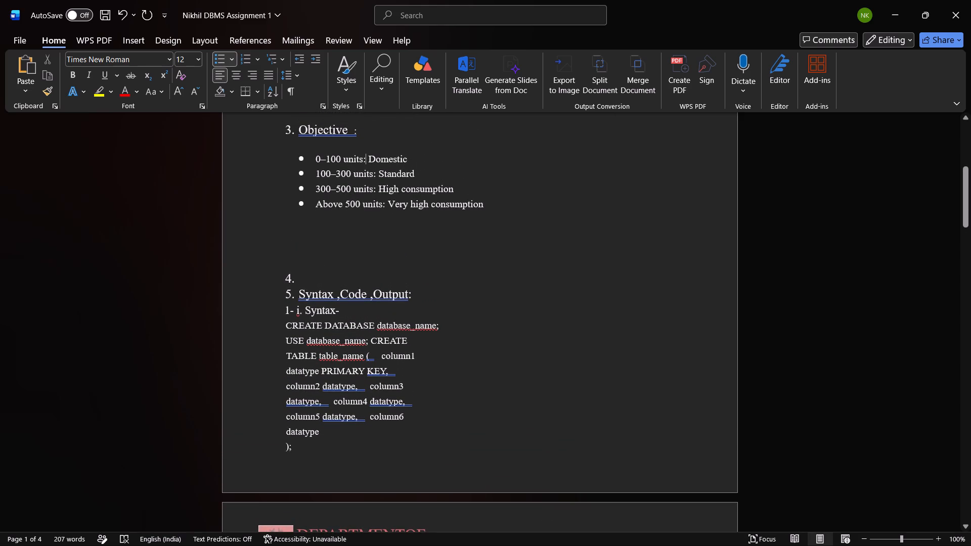
pyautogui.click(302, 280)
pyautogui.press('BackSpace')
pyautogui.press('BackSpace')
pyautogui.press('BackSpace')
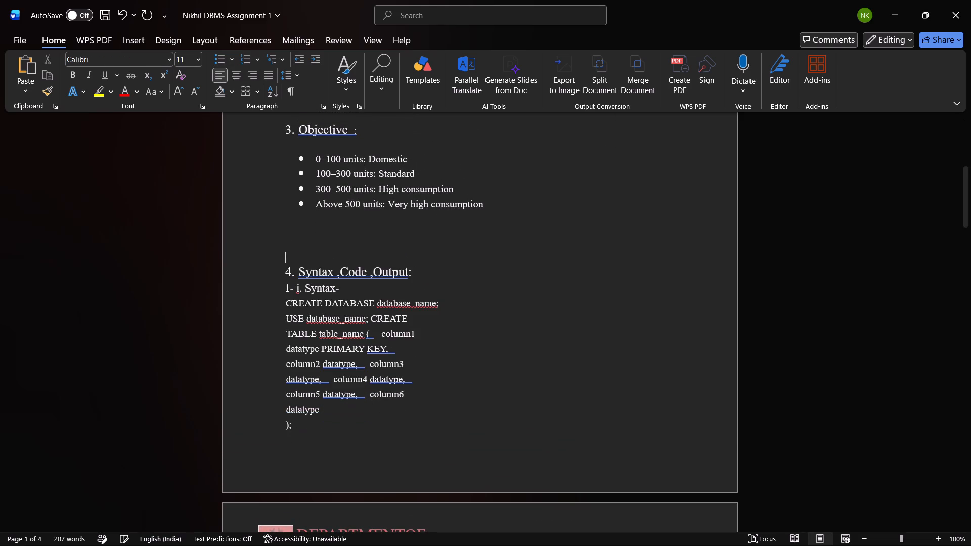
pyautogui.press('BackSpace')
pyautogui.press('BackSpace')
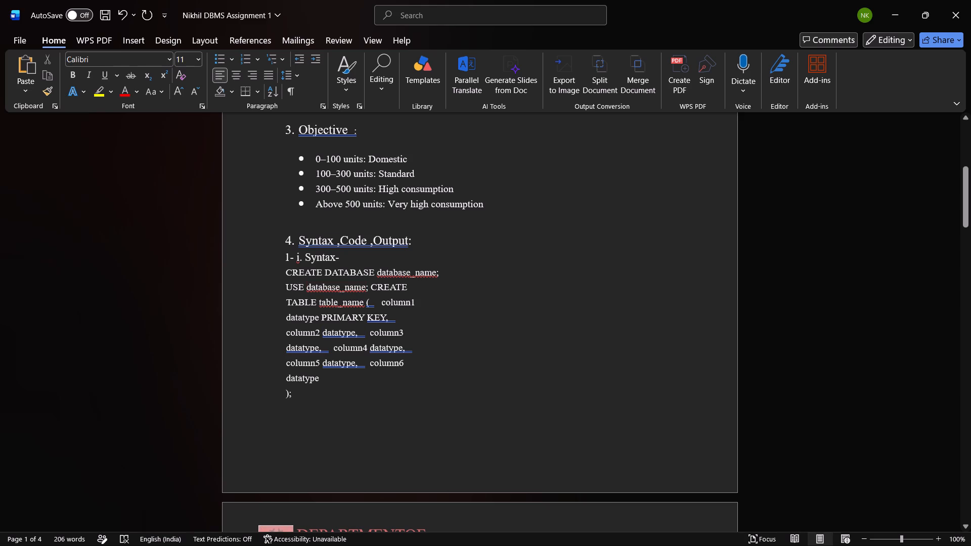
# Delete the old content below the "Syntax ,Code ,Output" heading, from "1- i. Syntax-" through the SQL text and onward.
pyautogui.click(284, 258)
pyautogui.moveTo(284, 258); pyautogui.dragTo(352, 443)
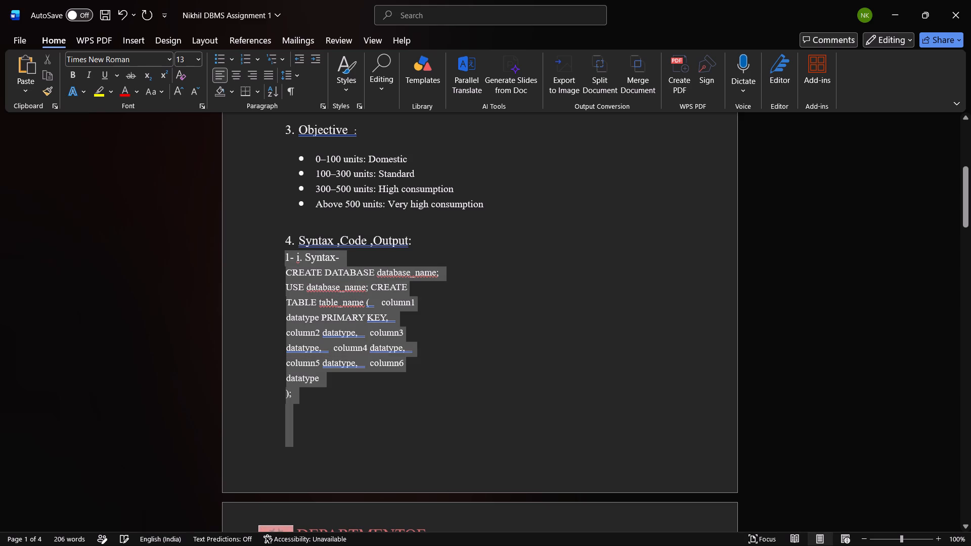
pyautogui.moveTo(352, 443); pyautogui.dragTo(391, 544)
pyautogui.press('BackSpace')
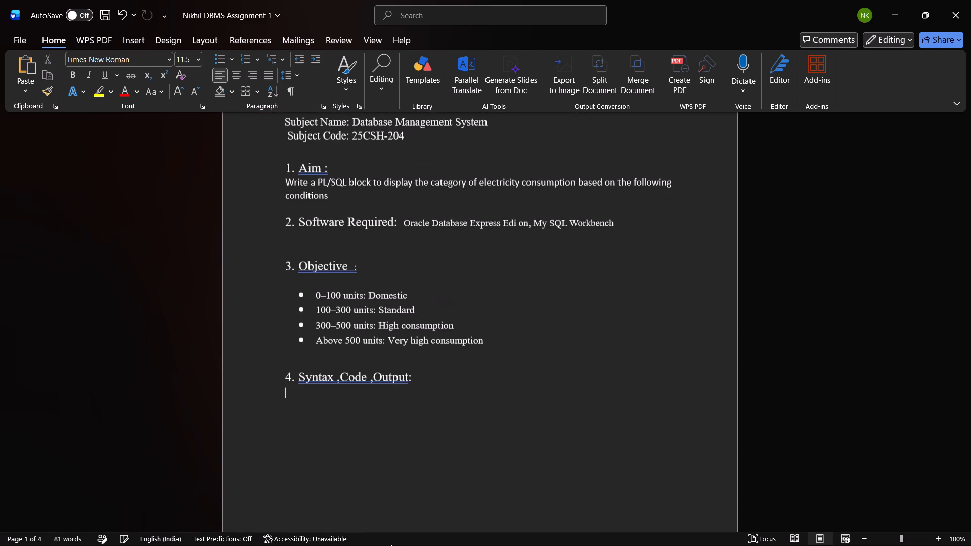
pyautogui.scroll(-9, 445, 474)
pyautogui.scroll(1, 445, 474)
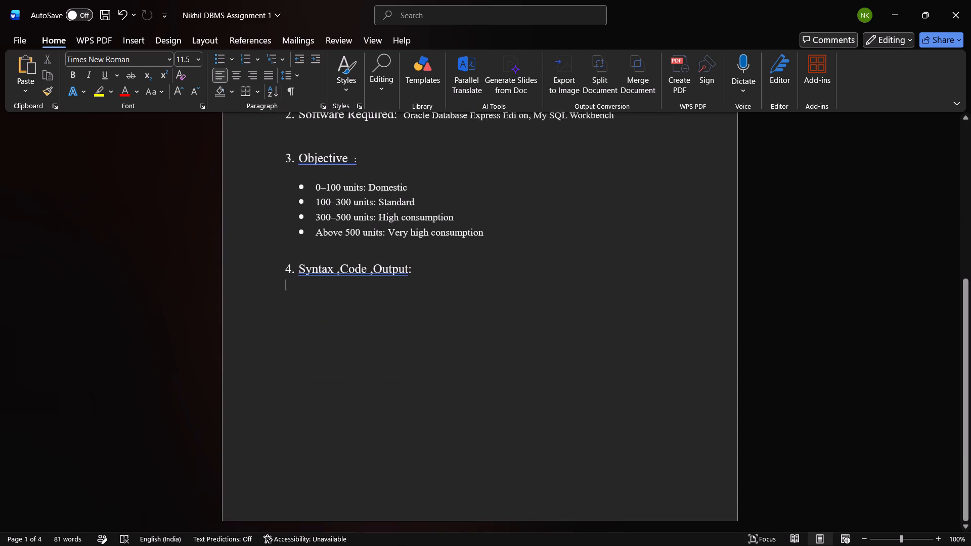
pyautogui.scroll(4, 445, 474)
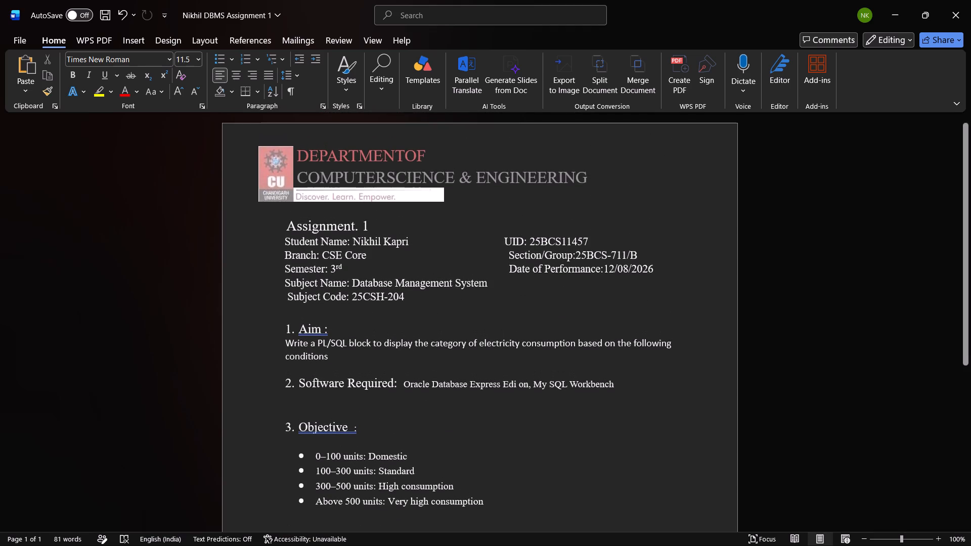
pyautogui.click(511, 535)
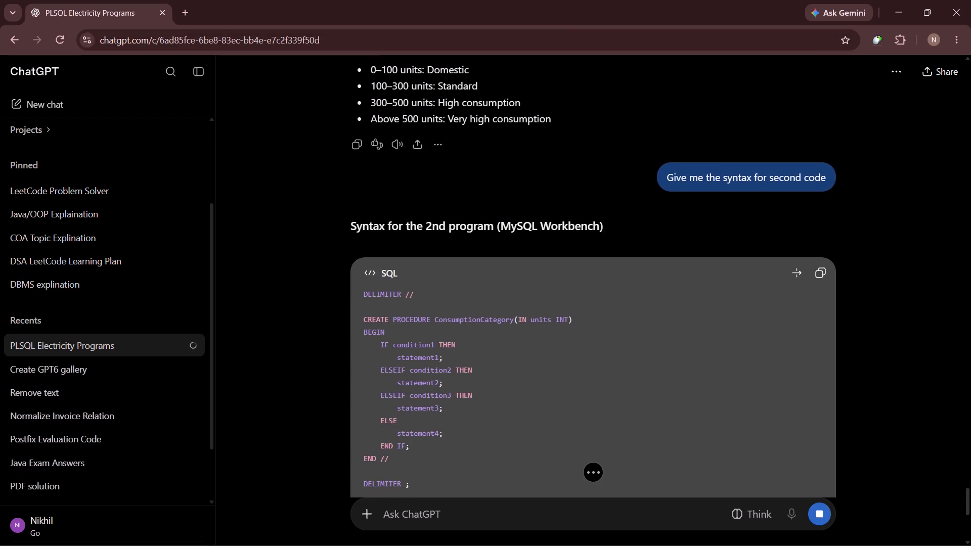
# Copy the full ConsumptionCategory procedure syntax from the ChatGPT reply and paste it under the "Syntax ,Code ,Output" heading in Word.
pyautogui.scroll(-2, 477, 368)
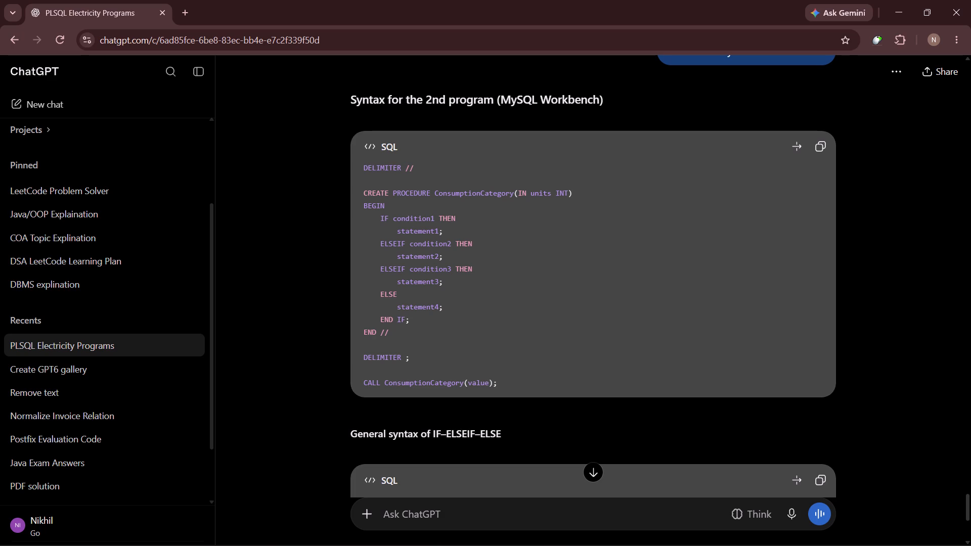
pyautogui.moveTo(361, 165); pyautogui.dragTo(505, 392)
pyautogui.hotkey('ctrl', 'c')
pyautogui.click(547, 357)
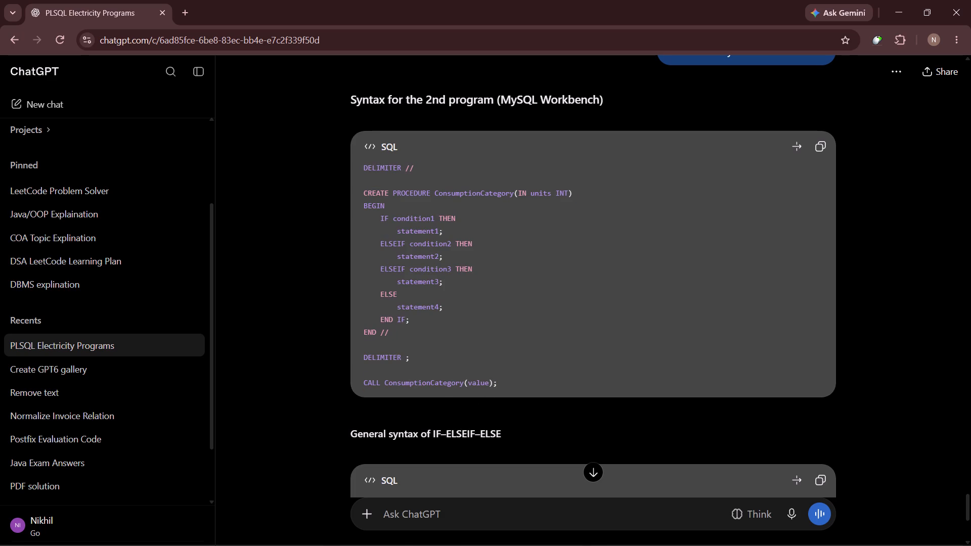
pyautogui.click(569, 524)
pyautogui.scroll(-5, 444, 315)
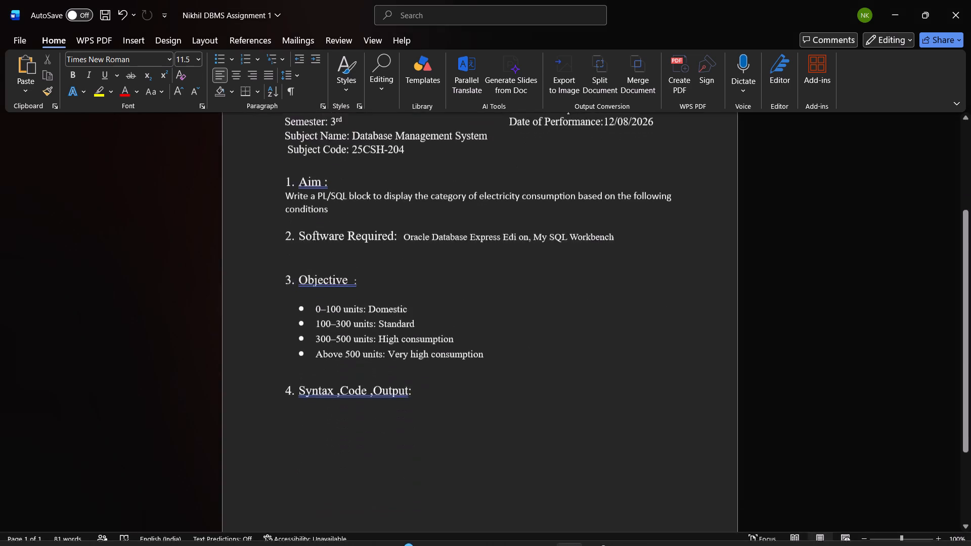
pyautogui.scroll(-2, 444, 315)
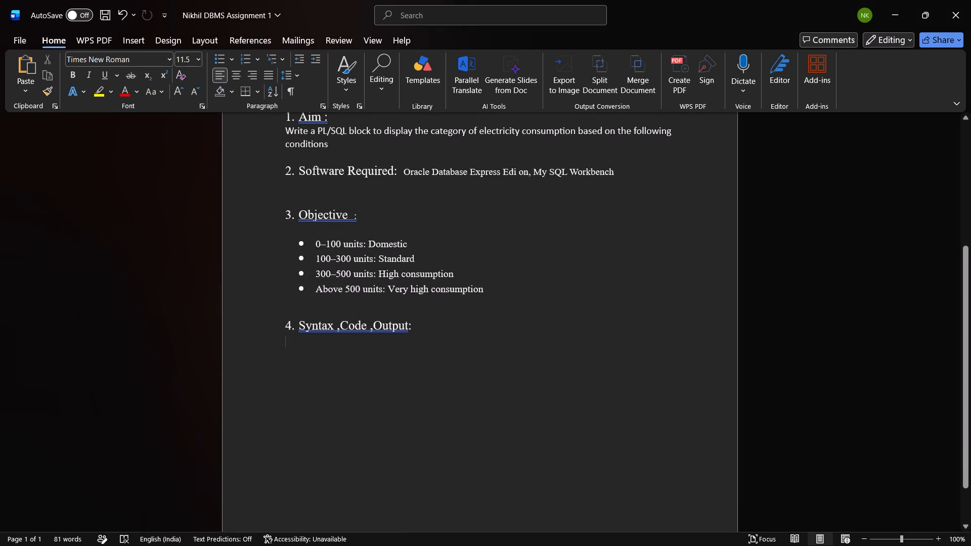
pyautogui.hotkey('ctrl', 'v')
# Remove the list numbering from all the pasted code lines, from "DELIMITER //" through "CALL ConsumptionCategory(value);".
pyautogui.scroll(2, 392, 300)
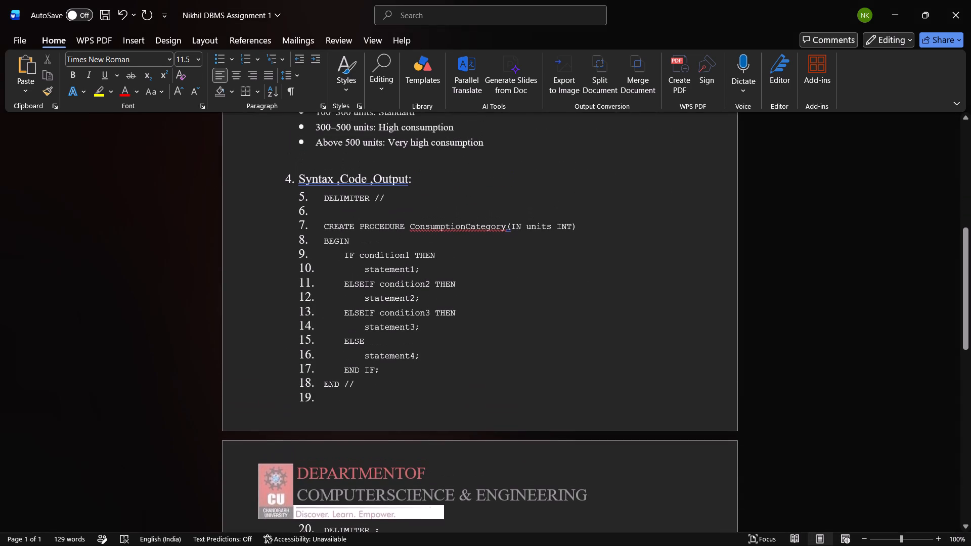
pyautogui.click(318, 192)
pyautogui.moveTo(320, 193); pyautogui.dragTo(336, 217)
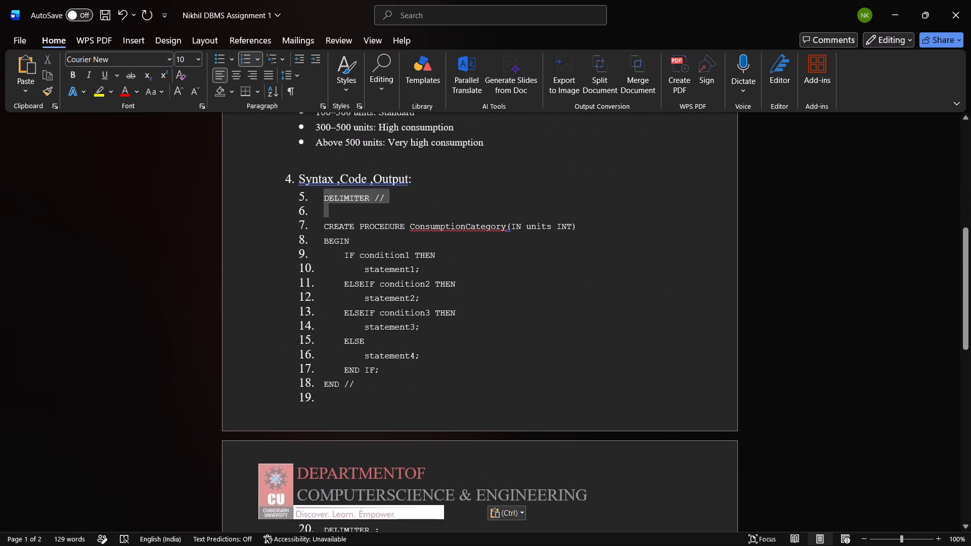
pyautogui.moveTo(336, 217); pyautogui.dragTo(381, 406)
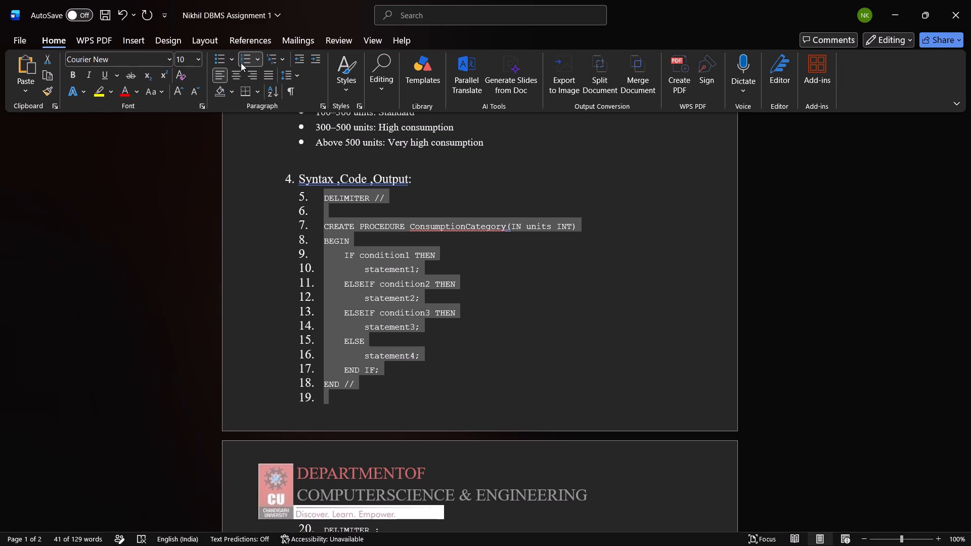
pyautogui.click(242, 61)
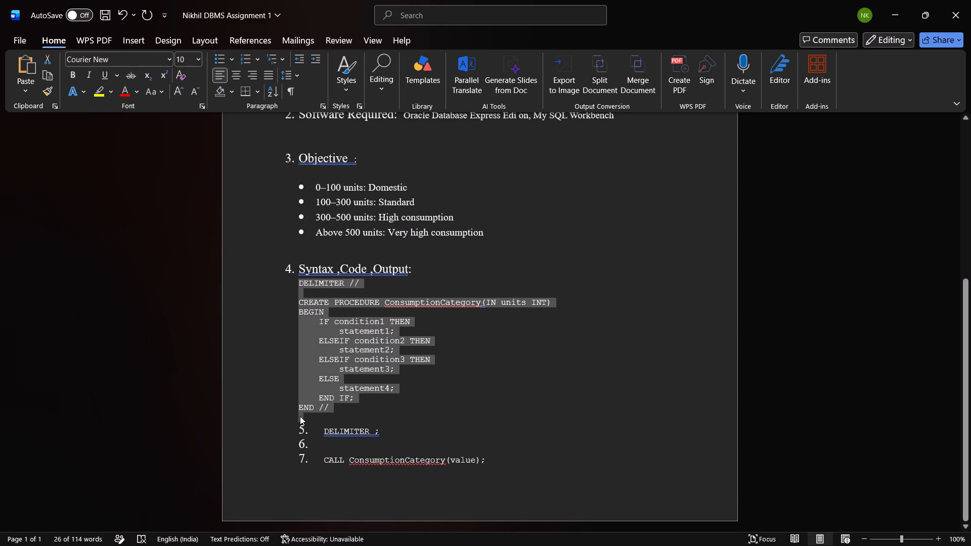
pyautogui.click(367, 416)
pyautogui.moveTo(295, 282); pyautogui.dragTo(353, 399)
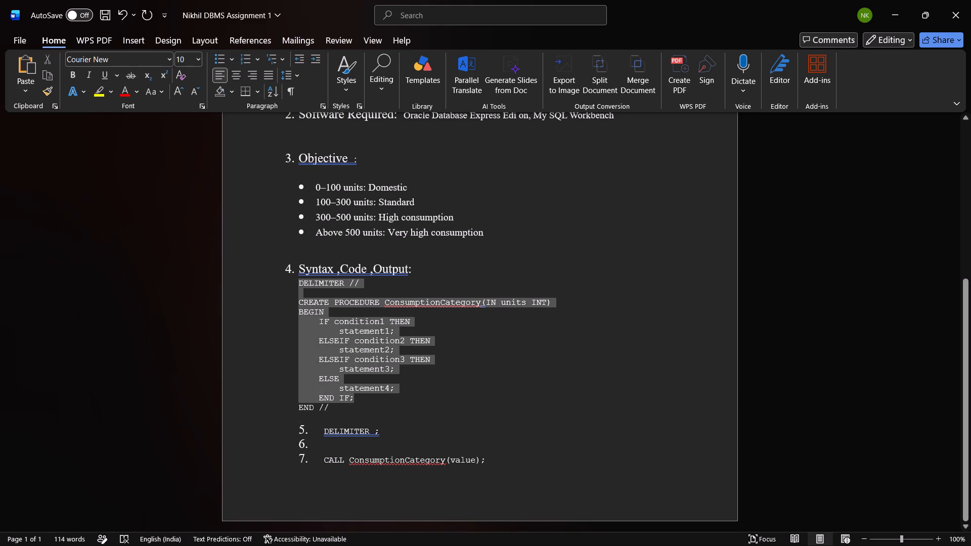
pyautogui.moveTo(353, 399); pyautogui.dragTo(403, 485)
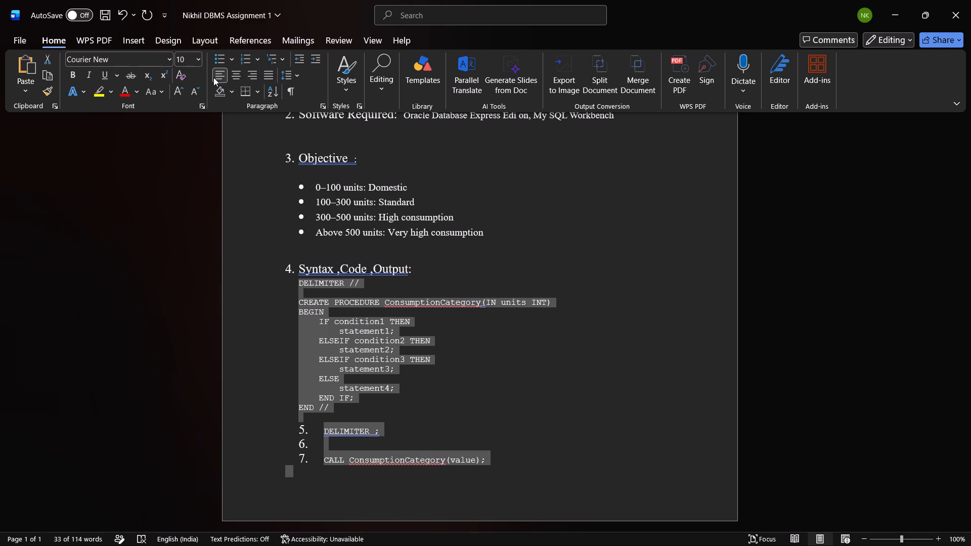
pyautogui.doubleClick(220, 53)
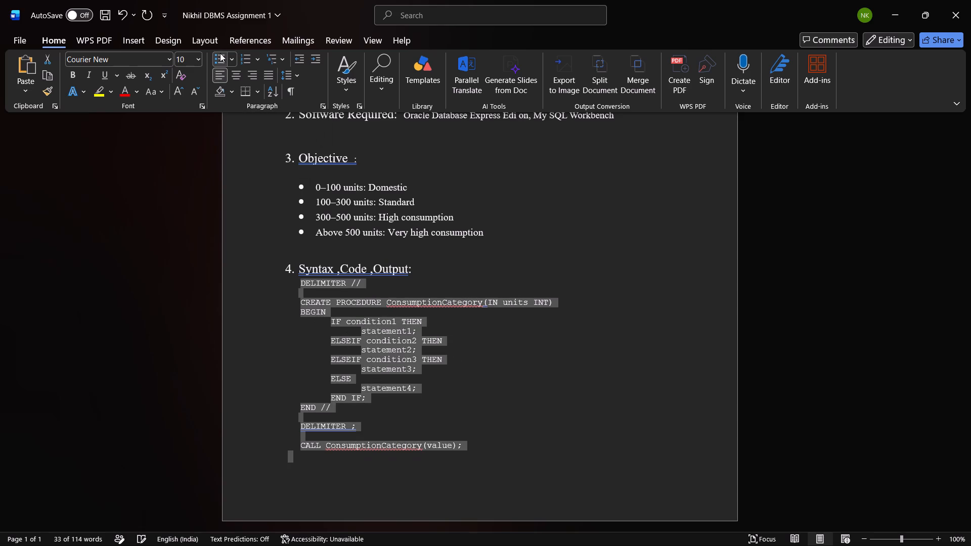
pyautogui.click(437, 385)
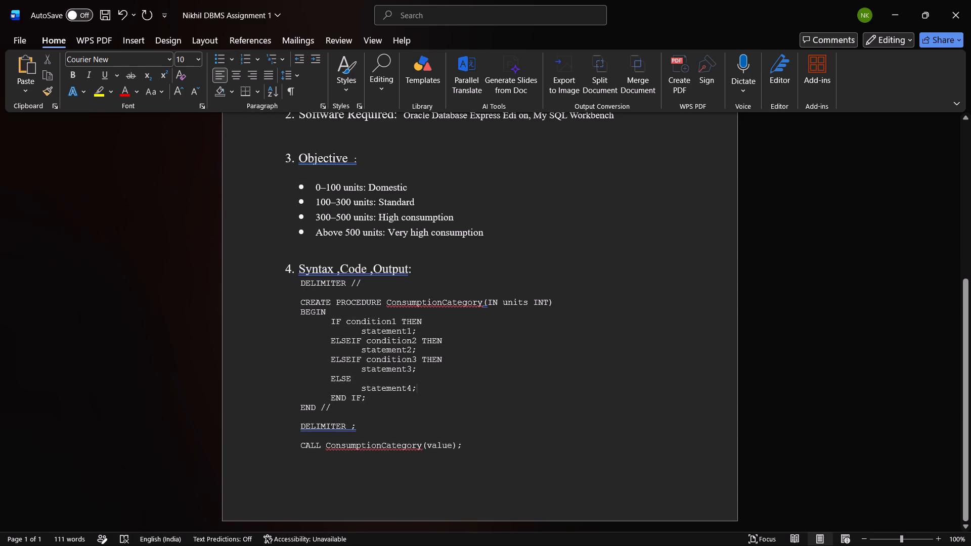
# Insert an unnumbered blank line between the "Syntax ,Code ,Output" heading and the pasted syntax.
pyautogui.click(423, 271)
pyautogui.press('Return')
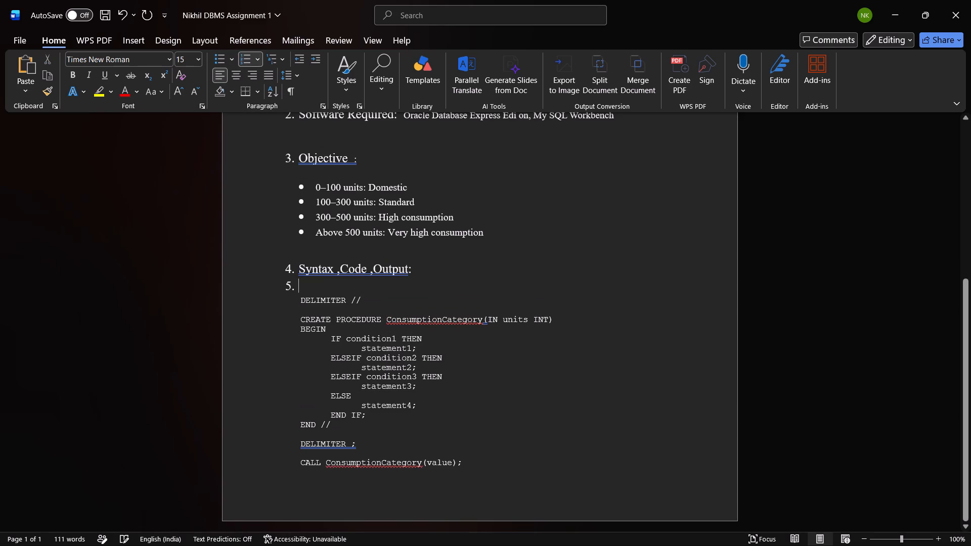
pyautogui.press('BackSpace')
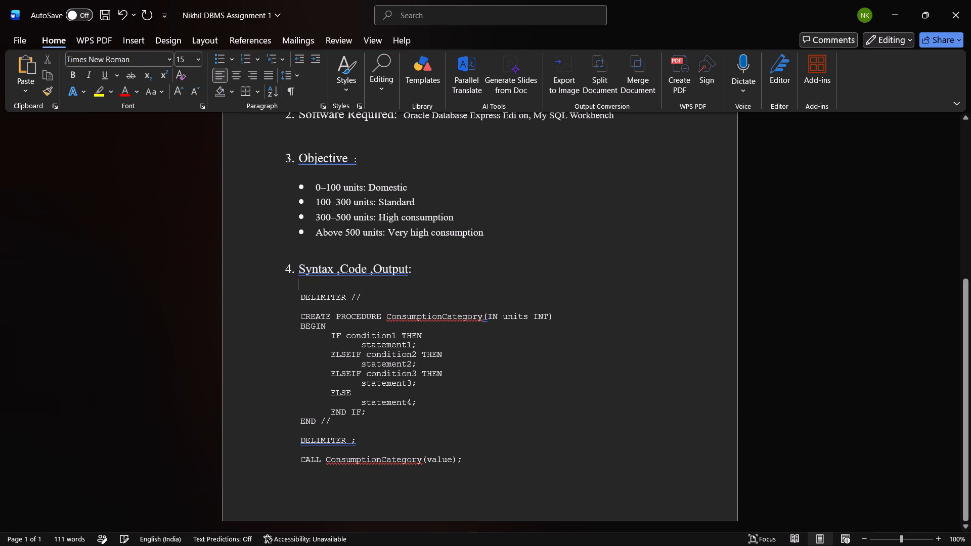
# Add seven new lines after "CALL ConsumptionCategory(value);" so that the insertion point moves onto the second page.
pyautogui.scroll(-2, 349, 320)
pyautogui.click(468, 363)
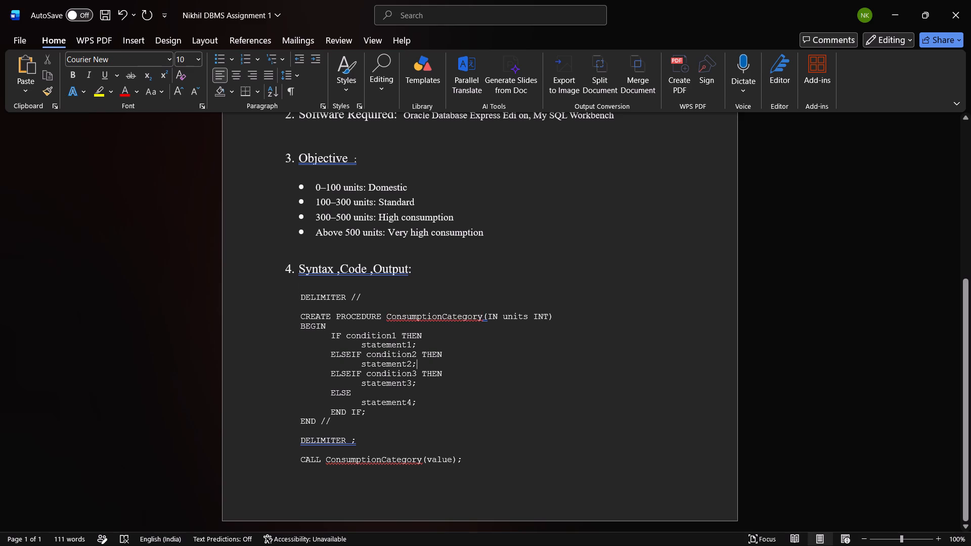
pyautogui.scroll(-5, 361, 380)
pyautogui.scroll(-2, 399, 302)
pyautogui.scroll(-2, 576, 506)
pyautogui.moveTo(465, 462); pyautogui.dragTo(460, 463)
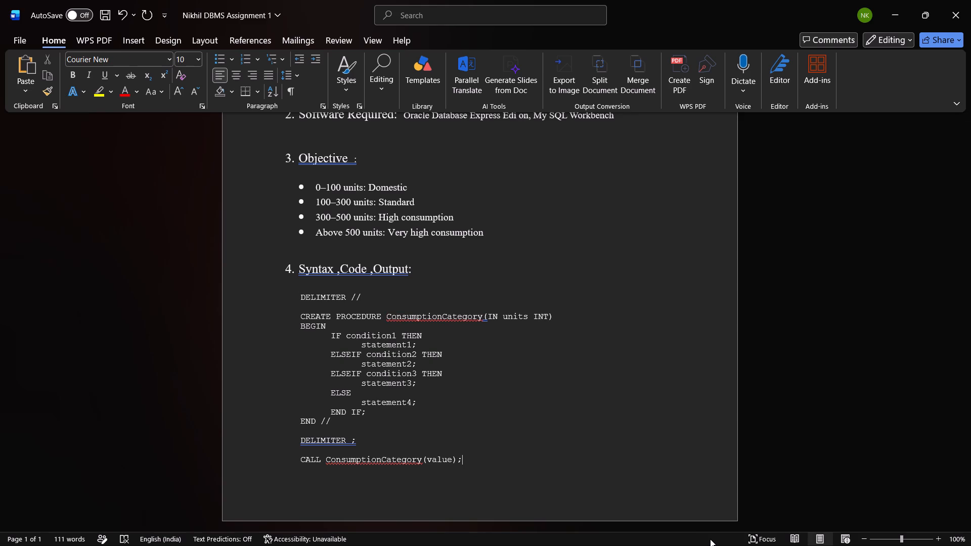
pyautogui.press('Return')
pyautogui.press('Return')
pyautogui.press('Return')
pyautogui.press('Return')
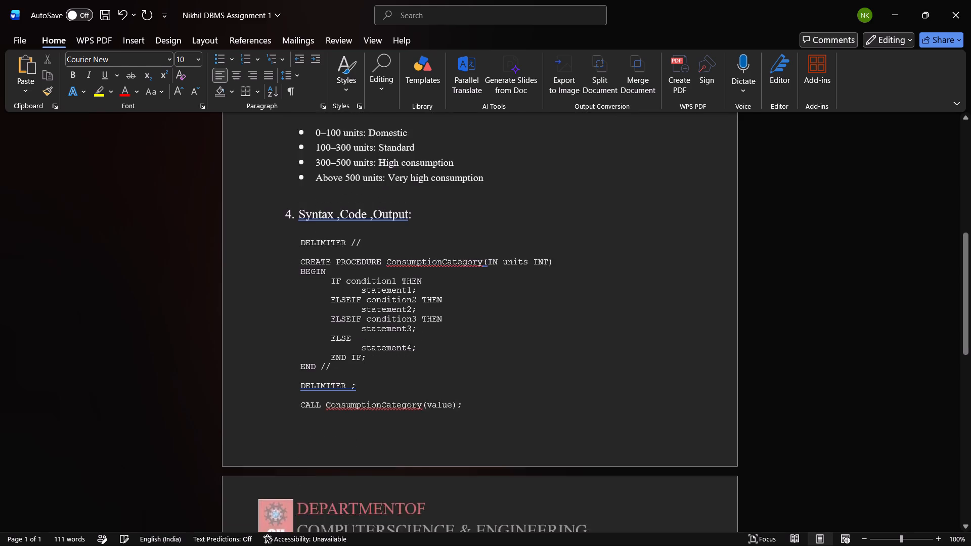
pyautogui.press('Return')
pyautogui.press('Return')
pyautogui.press('Return')
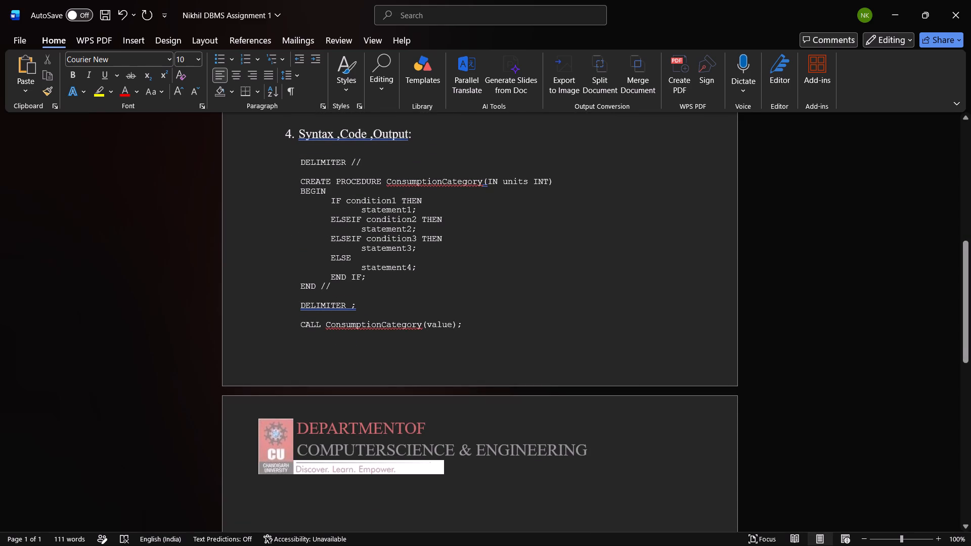
# Start the code section label at the top of the second page with "CODE", then cut it back to "C".
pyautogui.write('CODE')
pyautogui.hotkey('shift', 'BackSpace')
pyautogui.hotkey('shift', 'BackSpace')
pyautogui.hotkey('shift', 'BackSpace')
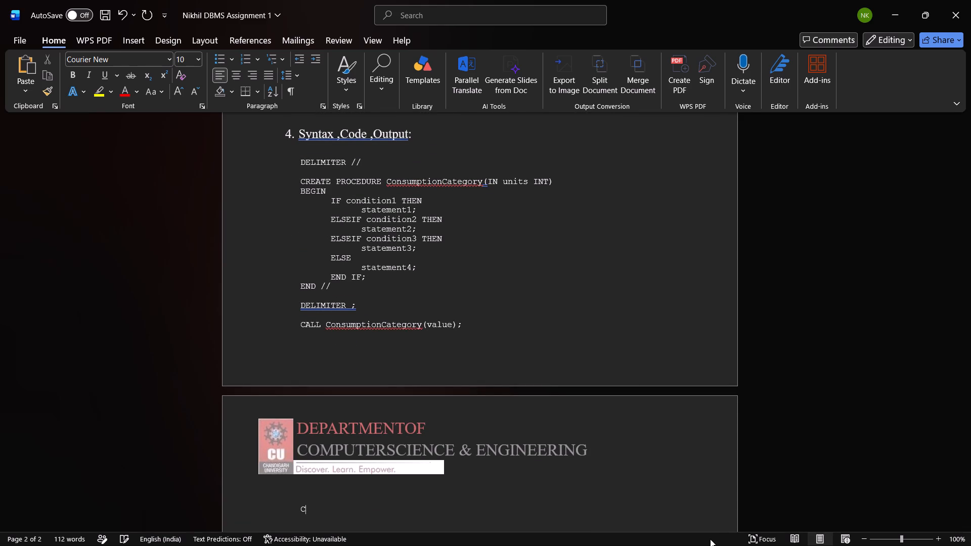
# Complete the section label at the top of the second page so it reads "Code:".
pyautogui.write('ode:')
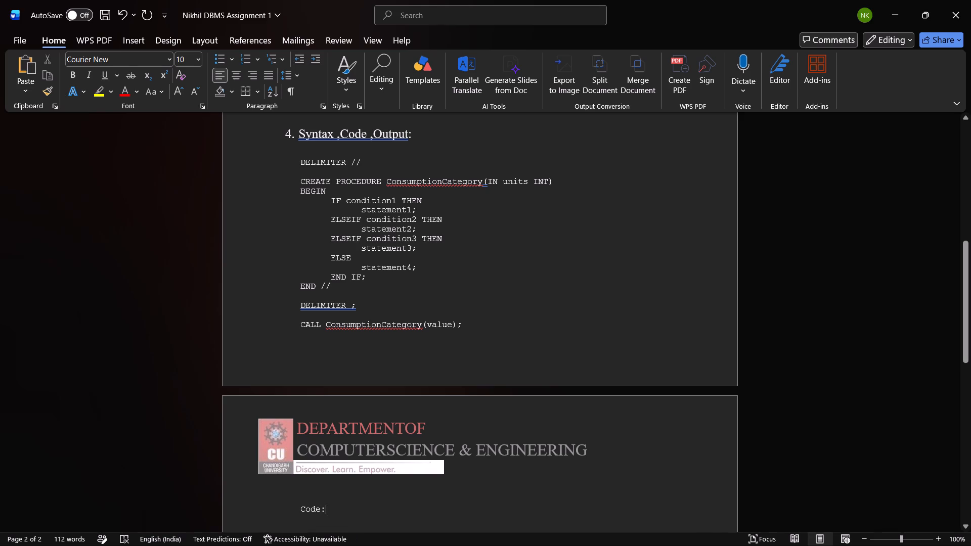
# Format the "Code:" label on the second page as bold with font size 16.
pyautogui.moveTo(330, 509); pyautogui.dragTo(301, 507)
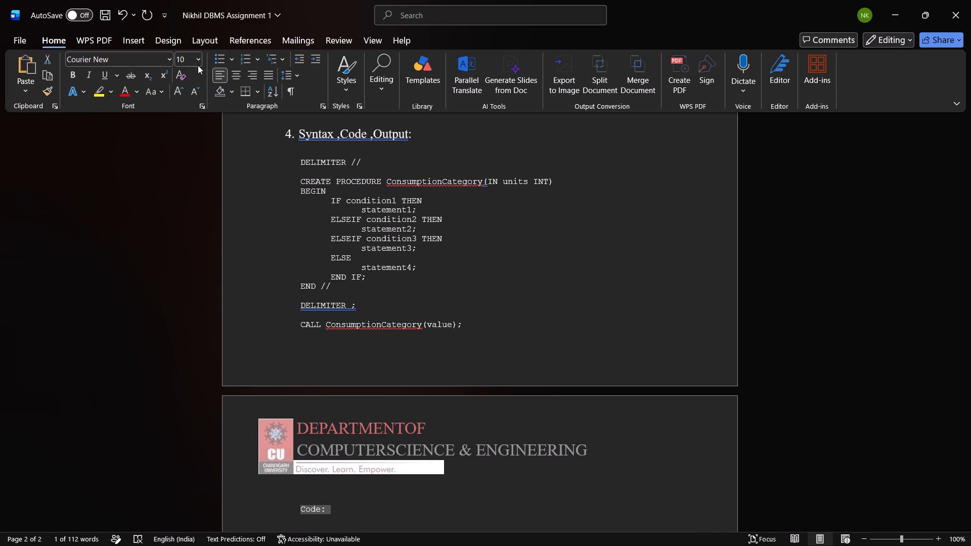
pyautogui.click(198, 62)
pyautogui.click(186, 168)
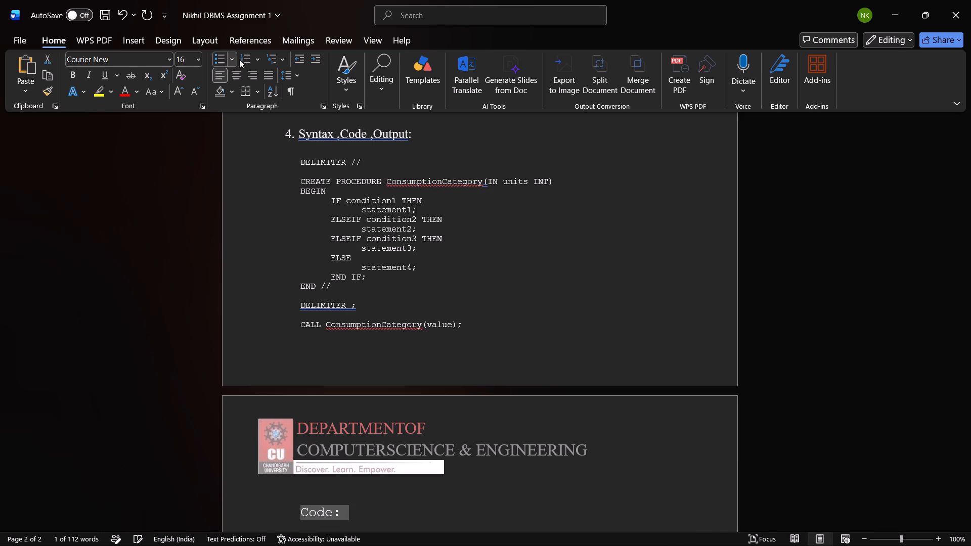
pyautogui.click(68, 71)
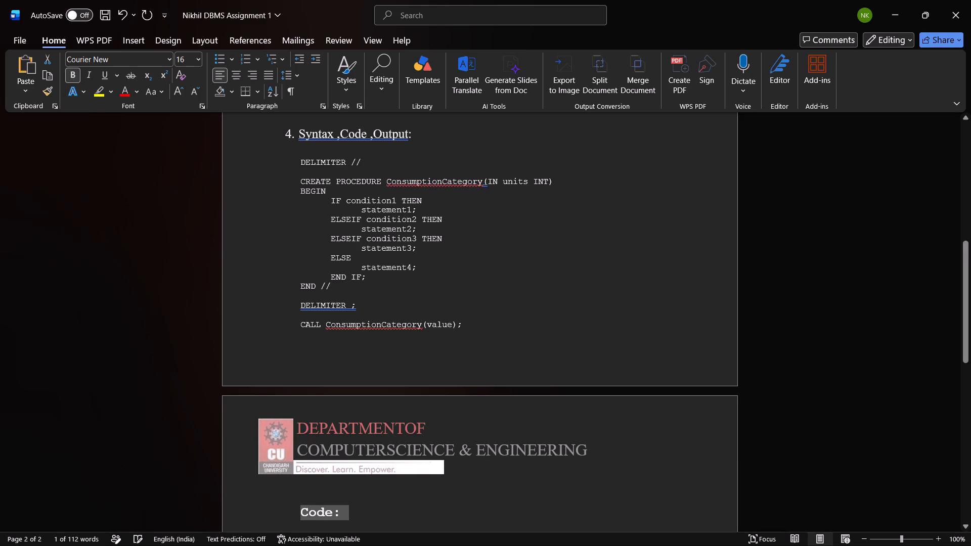
pyautogui.click(409, 487)
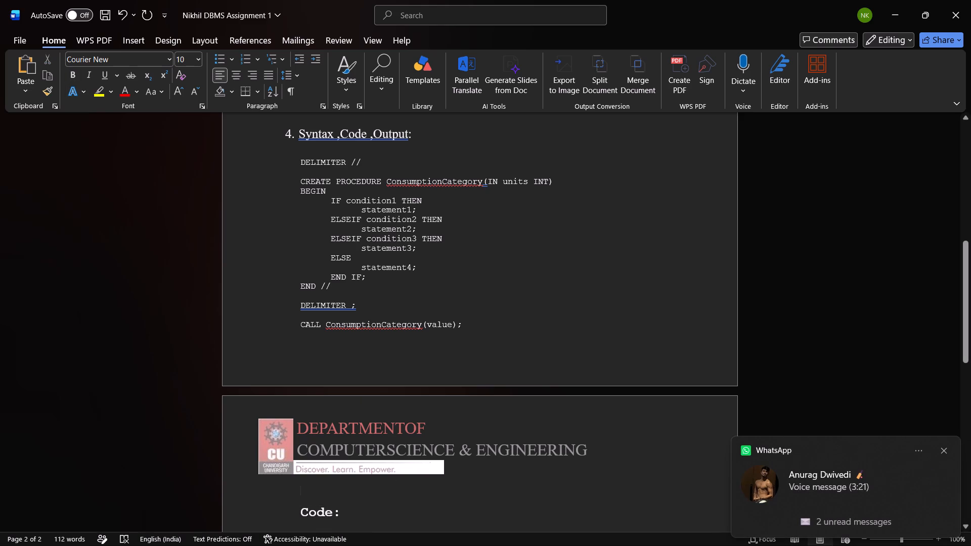
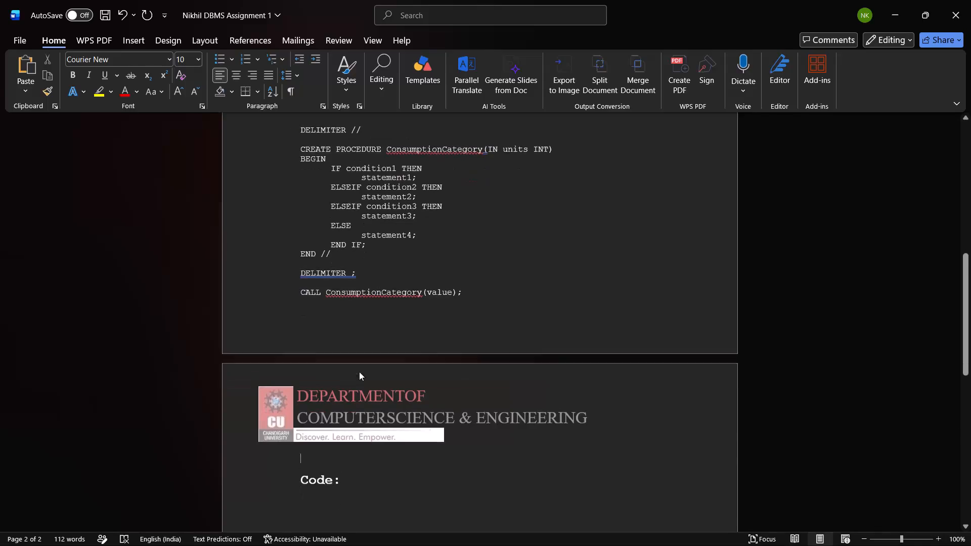
# Add two new lines below the "Code:" heading on the second page.
pyautogui.click(346, 419)
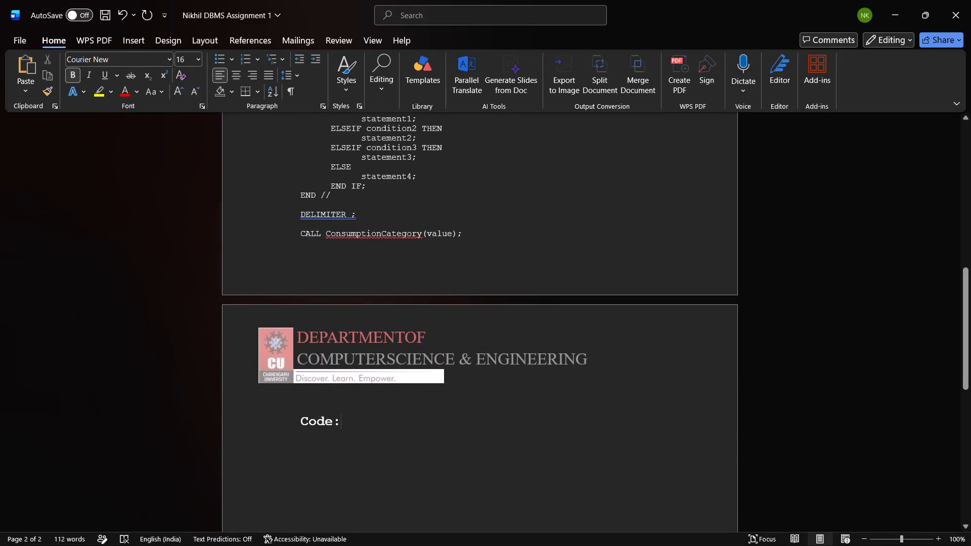
pyautogui.press('Return')
pyautogui.press('Return')
pyautogui.scroll(-6, 412, 403)
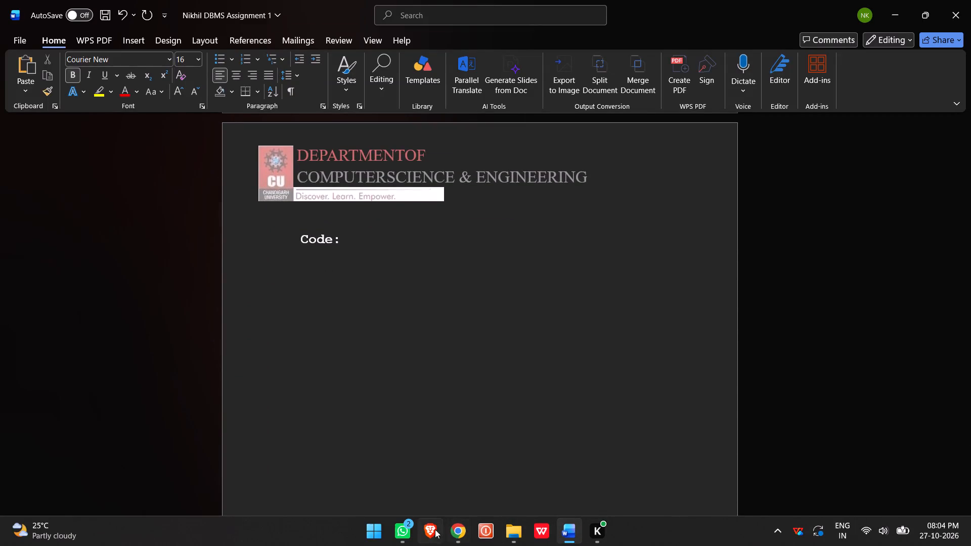
# Switch to MySQL Workbench, open the My Database connection and examine its query files for the ConsumptionCategory procedure.
pyautogui.click(381, 527)
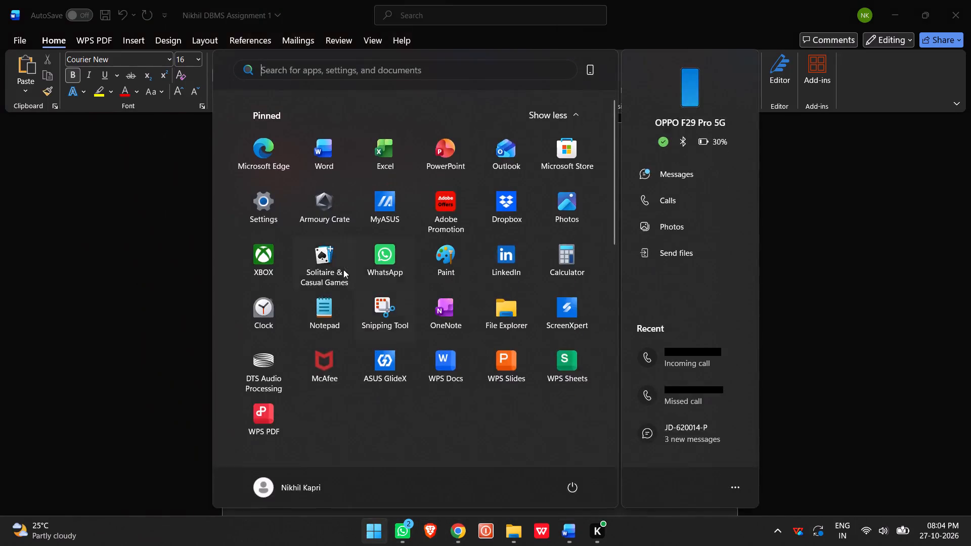
pyautogui.scroll(-6, 385, 345)
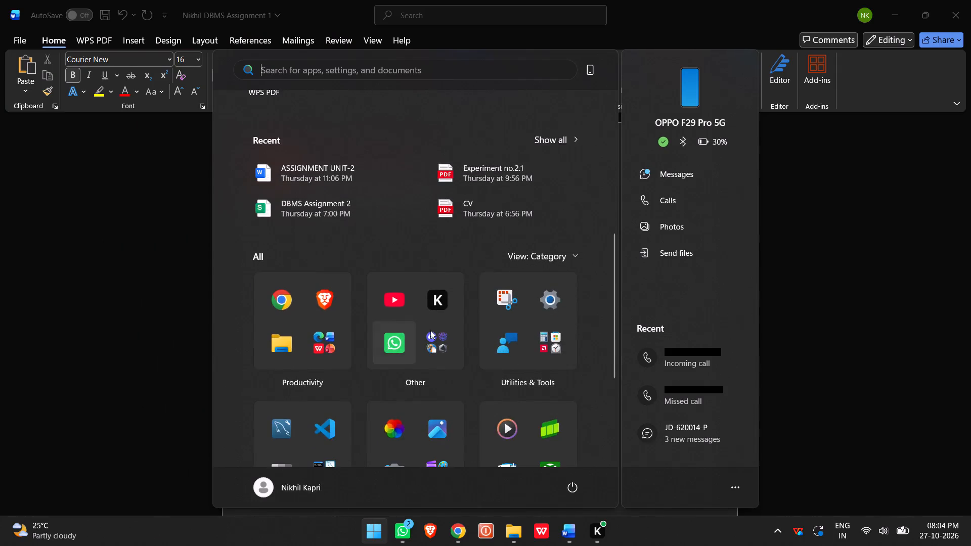
pyautogui.scroll(-3, 435, 329)
pyautogui.click(282, 250)
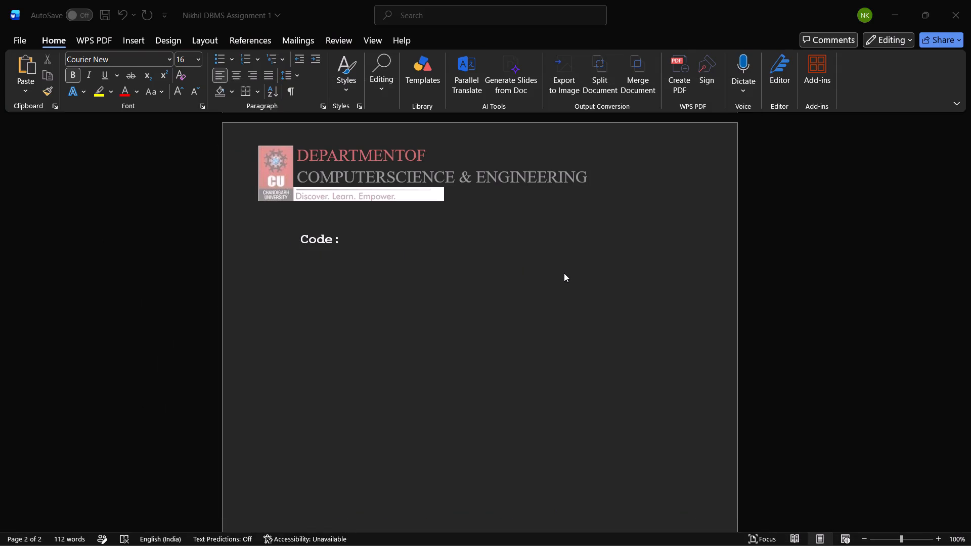
pyautogui.scroll(-5, 414, 498)
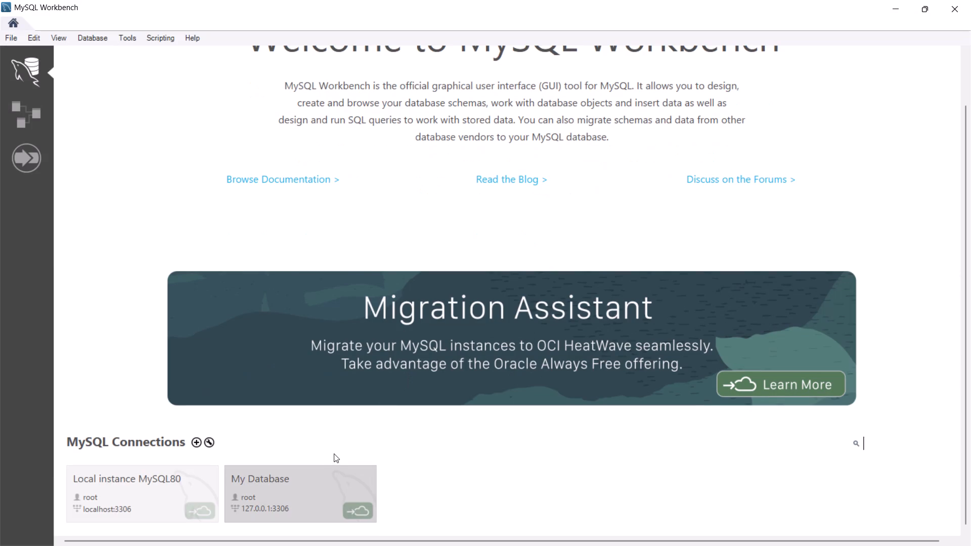
pyautogui.click(320, 482)
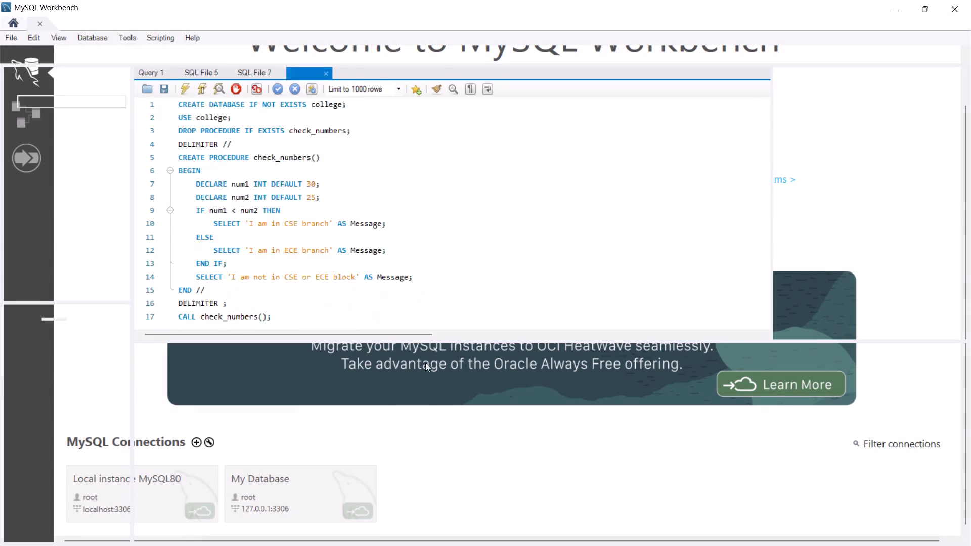
pyautogui.scroll(-2, 314, 173)
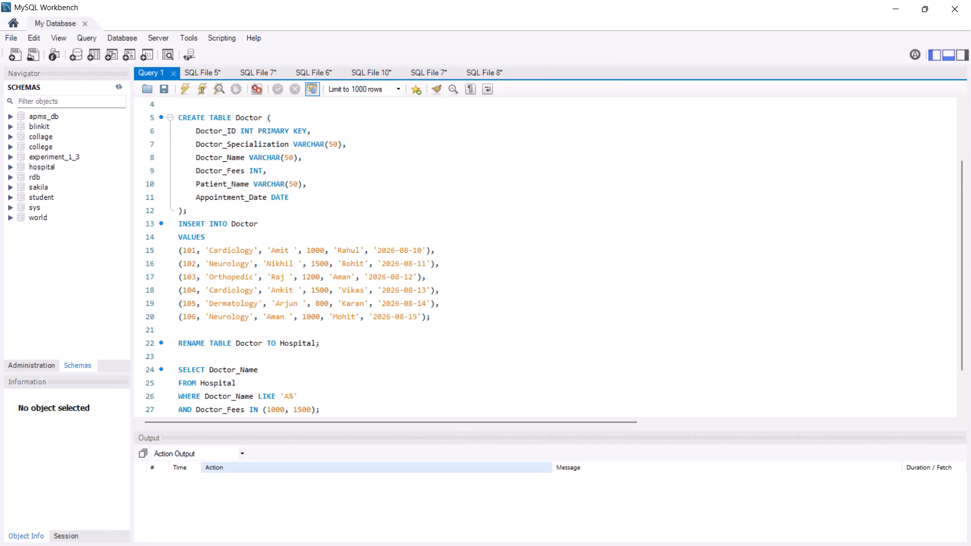
pyautogui.scroll(-1, 314, 173)
pyautogui.click(471, 75)
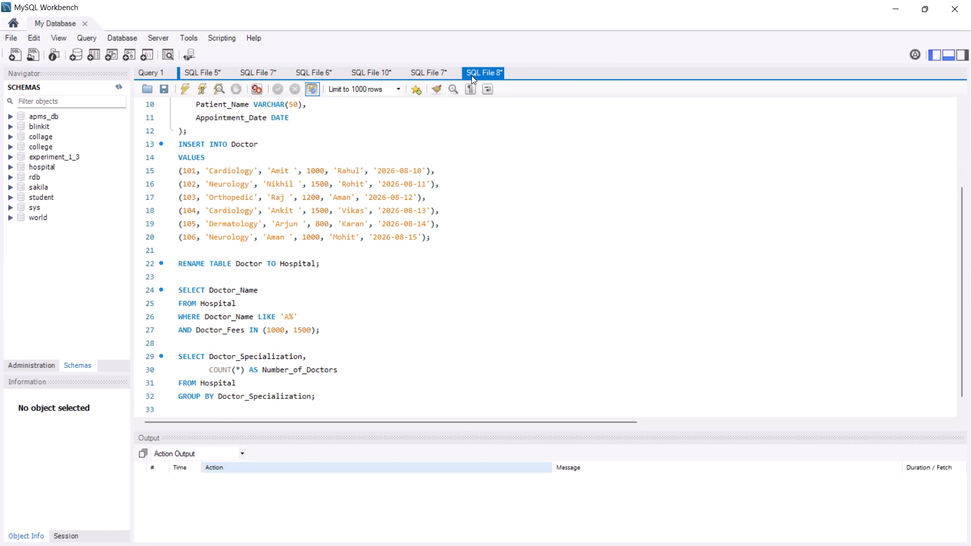
pyautogui.click(423, 69)
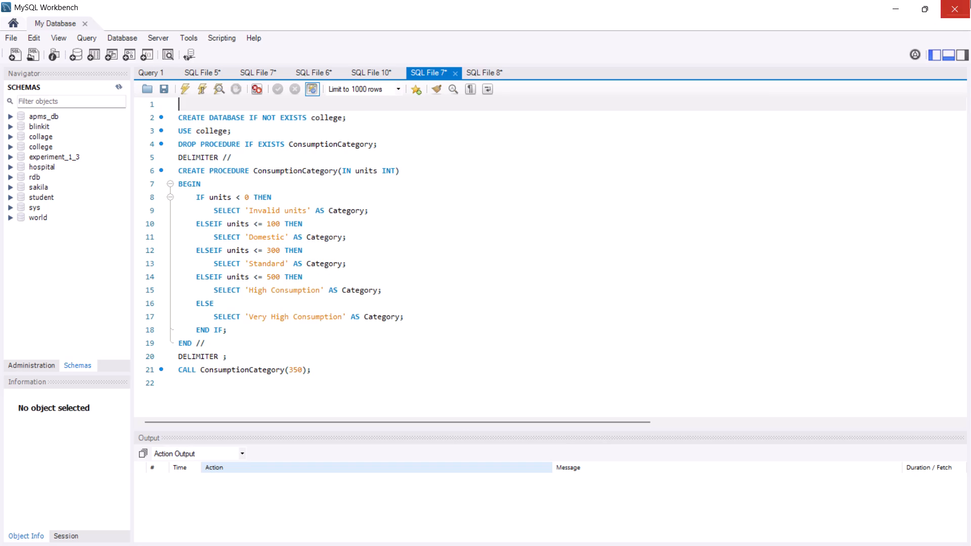
pyautogui.click(895, 2)
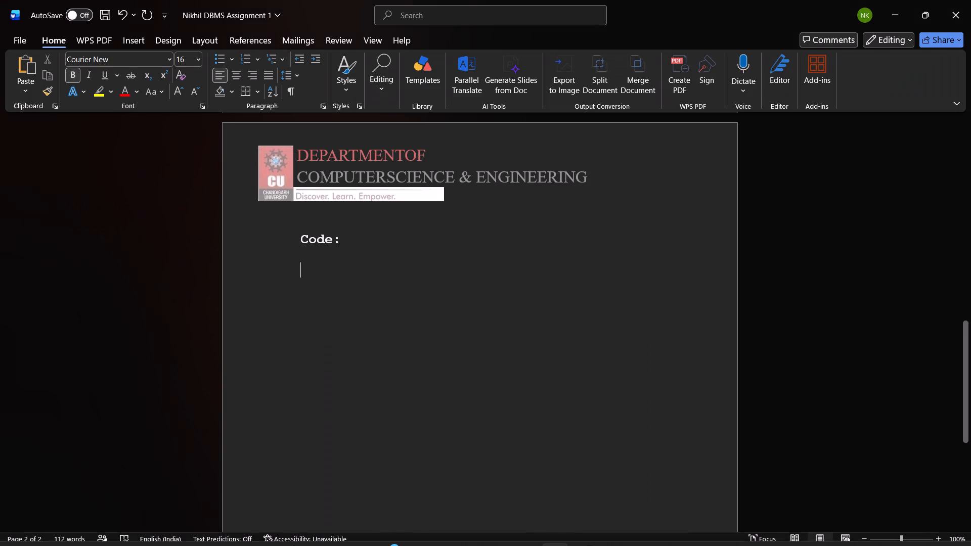
# Copy the ConsumptionCategory code screenshot from the File Explorer Gallery into the Word document under "Code:" and place the insertion point below it.
pyautogui.click(502, 534)
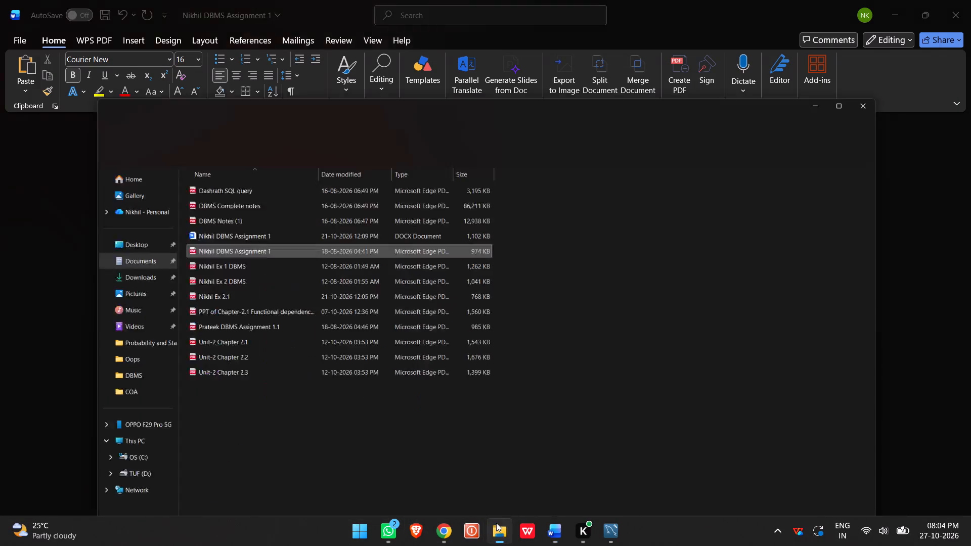
pyautogui.click(90, 124)
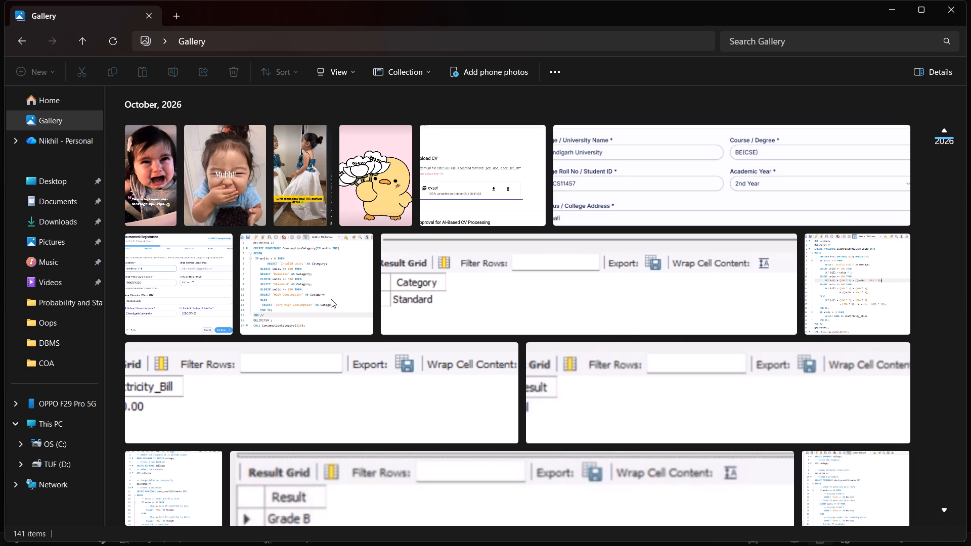
pyautogui.rightClick(295, 281)
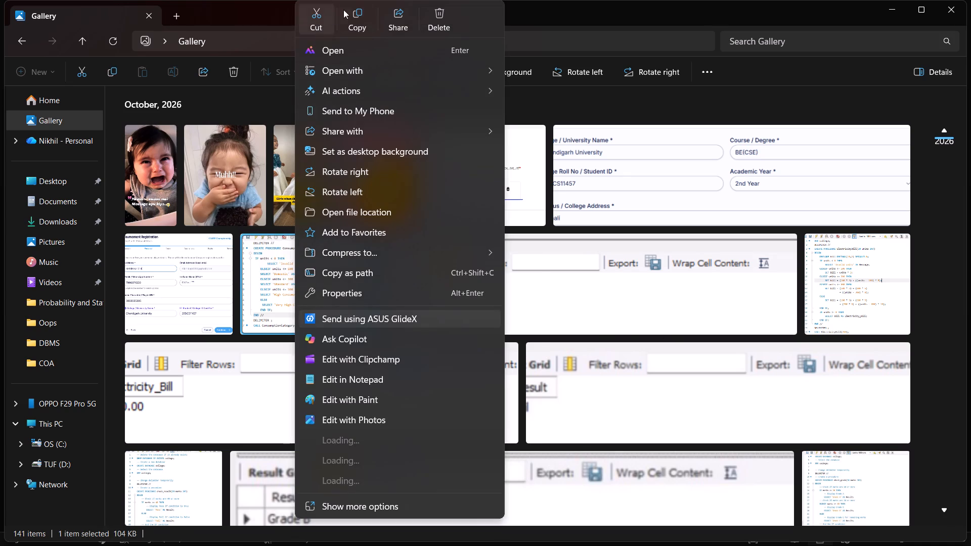
pyautogui.click(355, 11)
pyautogui.click(891, 6)
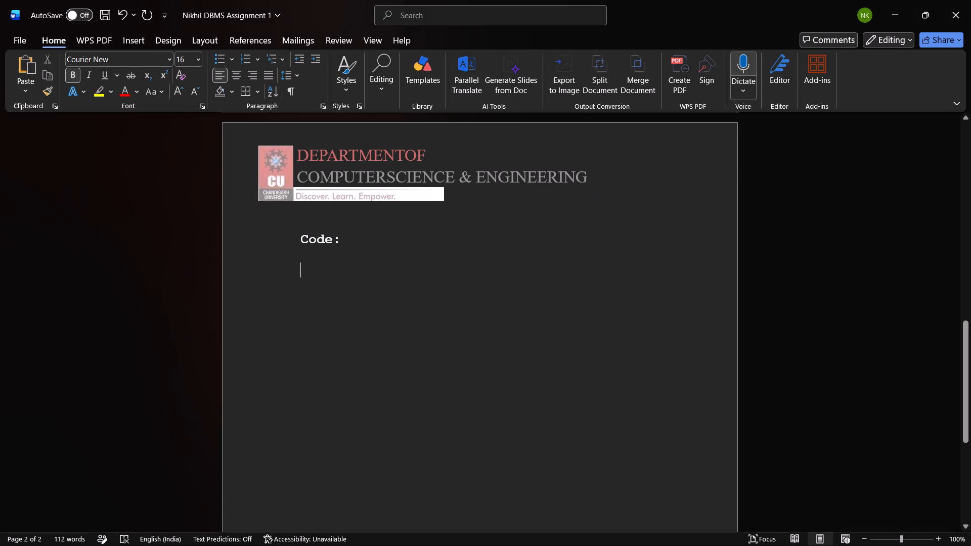
pyautogui.hotkey('ctrl', 'v')
pyautogui.scroll(-4, 498, 264)
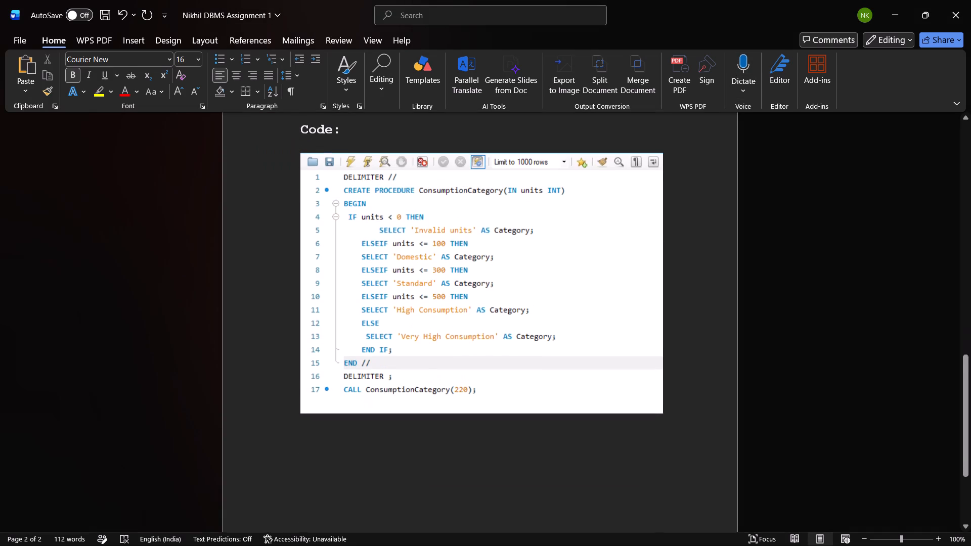
pyautogui.scroll(-2, 498, 264)
pyautogui.click(368, 351)
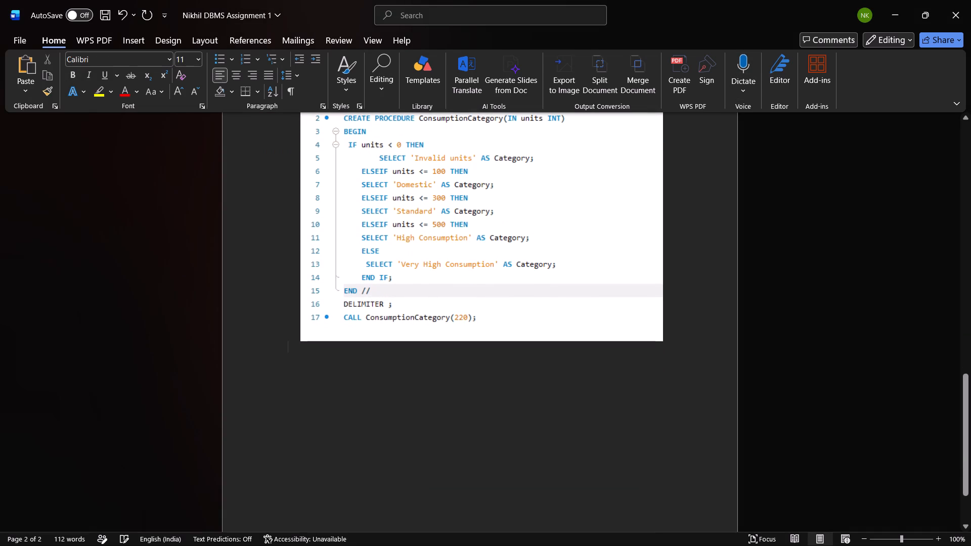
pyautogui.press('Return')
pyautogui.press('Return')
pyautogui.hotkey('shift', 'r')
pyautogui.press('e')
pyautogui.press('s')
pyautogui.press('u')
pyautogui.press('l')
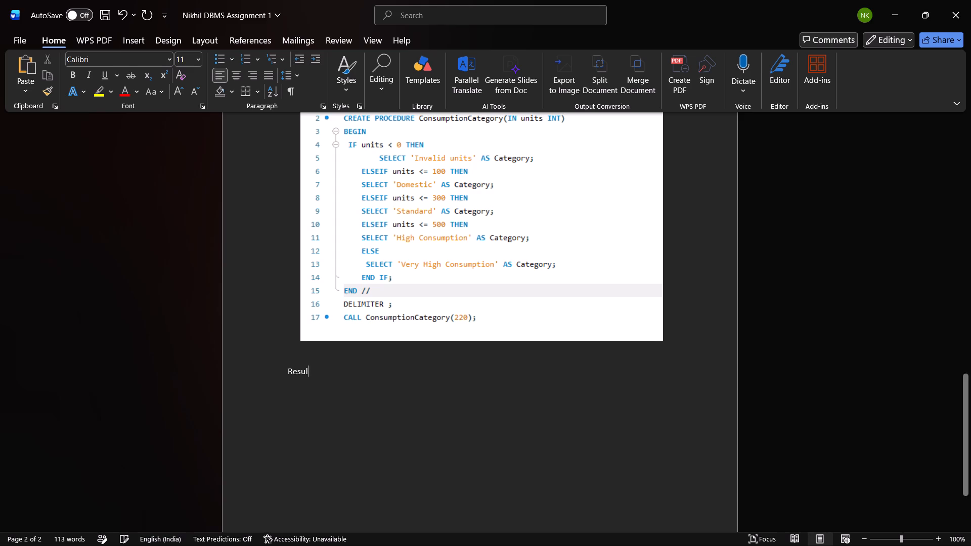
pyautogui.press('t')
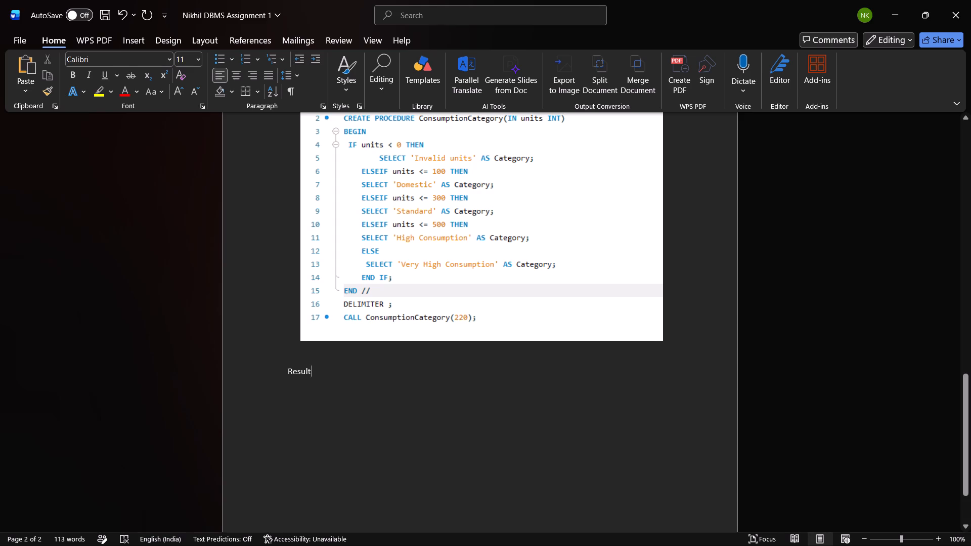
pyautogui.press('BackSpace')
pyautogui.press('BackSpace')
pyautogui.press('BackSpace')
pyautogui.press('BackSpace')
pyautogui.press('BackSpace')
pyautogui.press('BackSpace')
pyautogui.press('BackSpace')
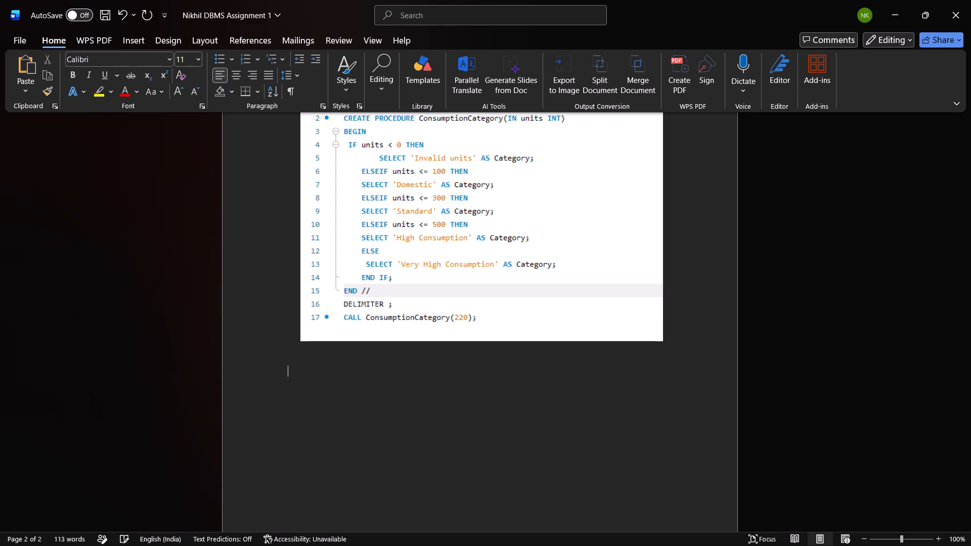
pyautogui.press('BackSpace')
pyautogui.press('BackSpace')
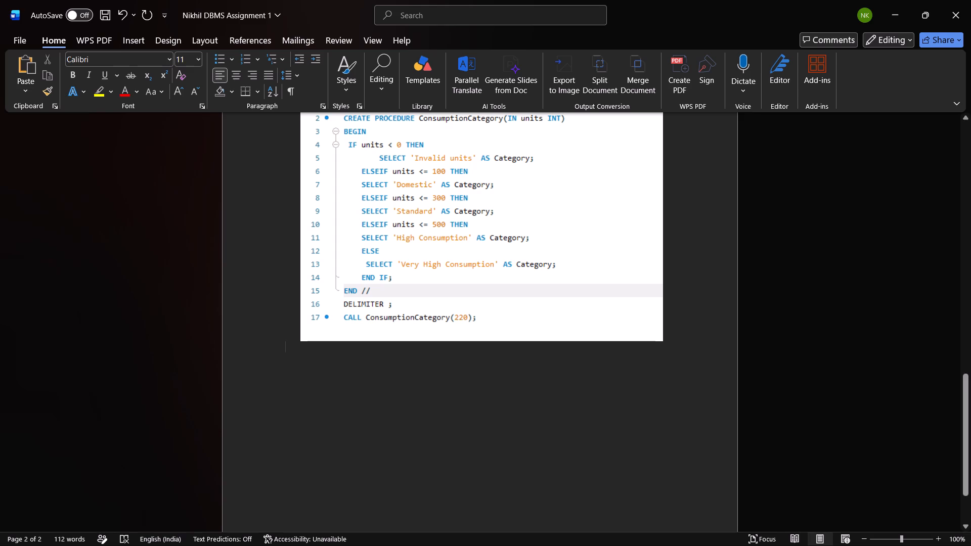
# Add an "Output:" heading three lines below the code screenshot and set its font size to 16.
pyautogui.press('Return')
pyautogui.press('Return')
pyautogui.press('Return')
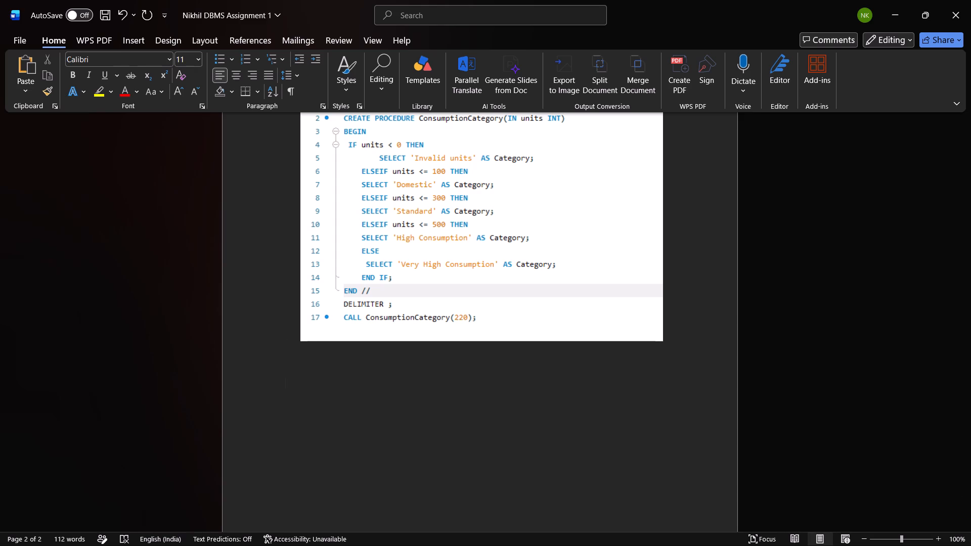
pyautogui.write('Output')
pyautogui.hotkey('shift', ':')
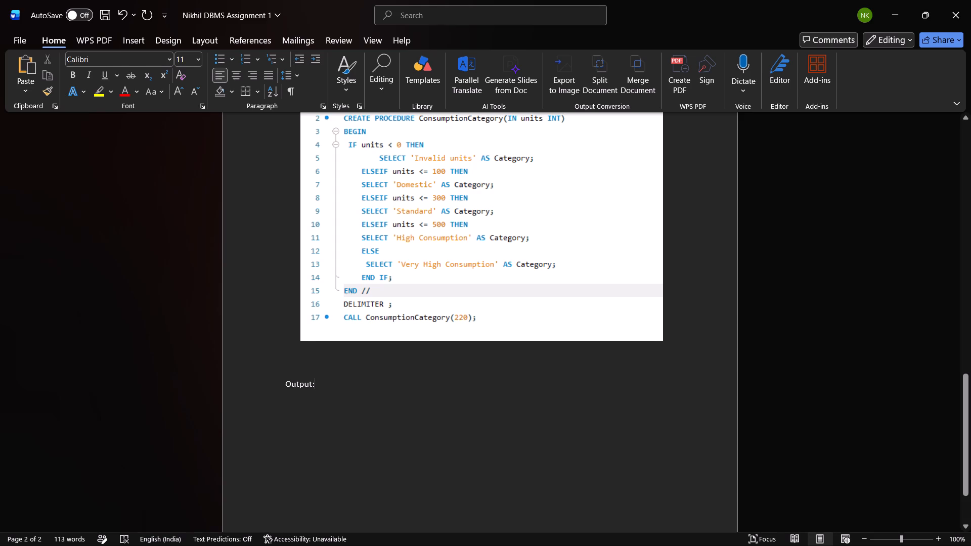
pyautogui.moveTo(317, 385); pyautogui.dragTo(273, 384)
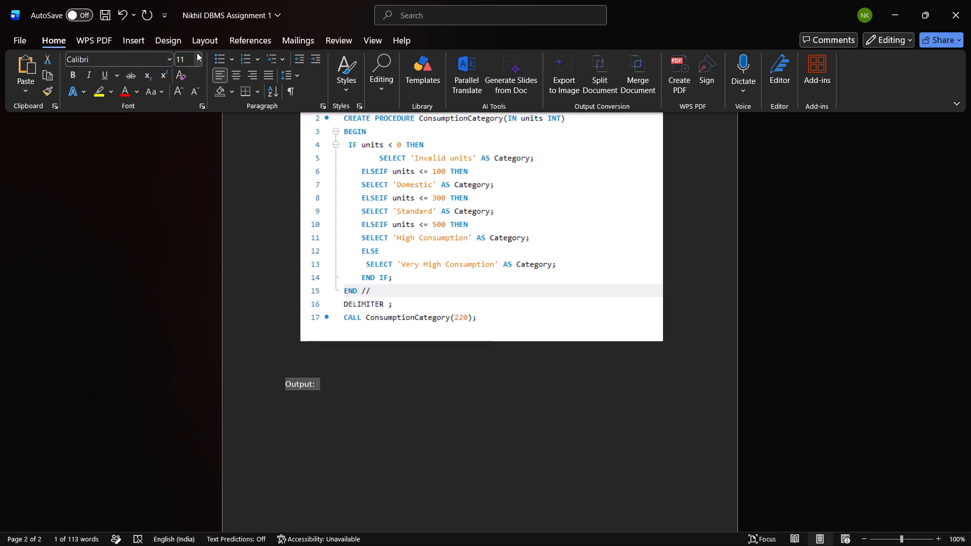
pyautogui.click(197, 53)
pyautogui.click(187, 170)
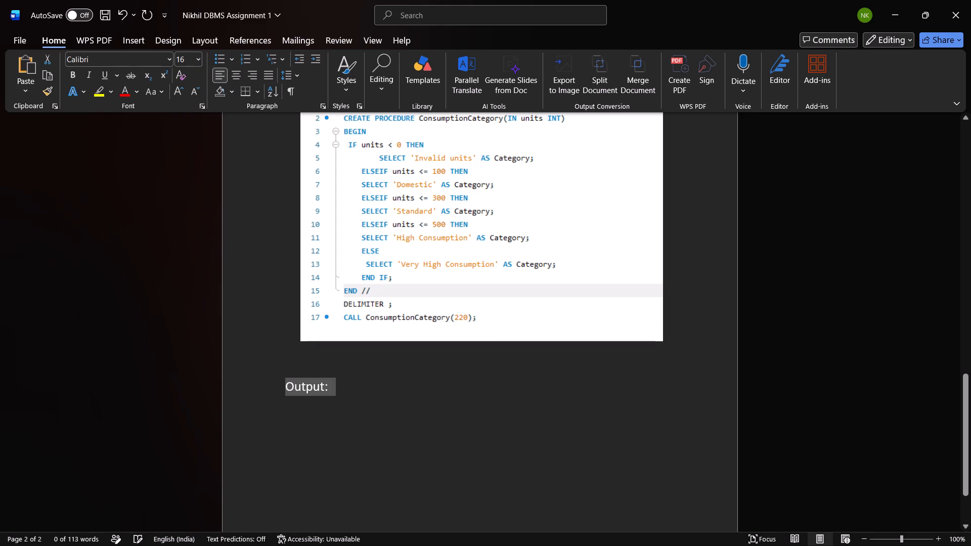
pyautogui.click(362, 406)
# Copy the result grid screenshot with Category "Standard" from the File Explorer Gallery and paste it two lines below "Output:" in Word.
pyautogui.click(608, 536)
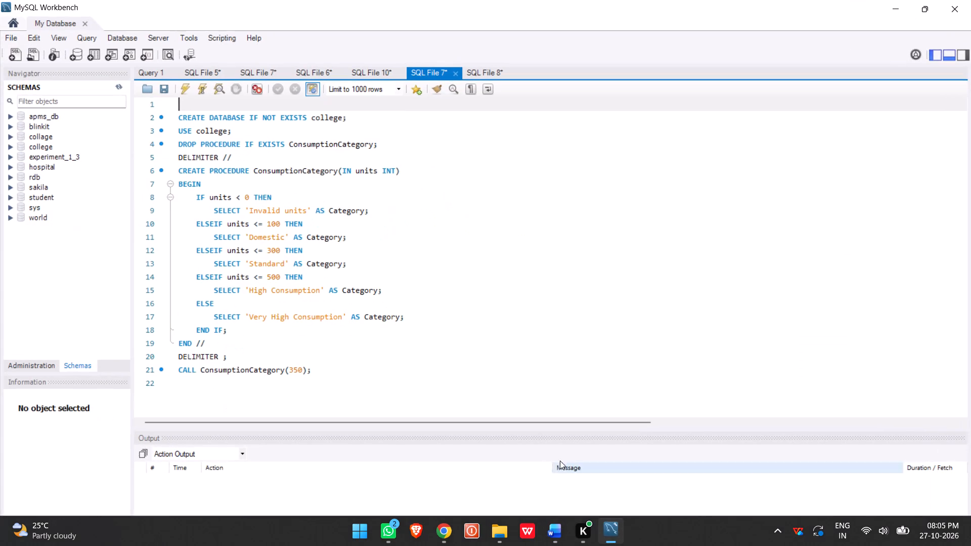
pyautogui.click(504, 539)
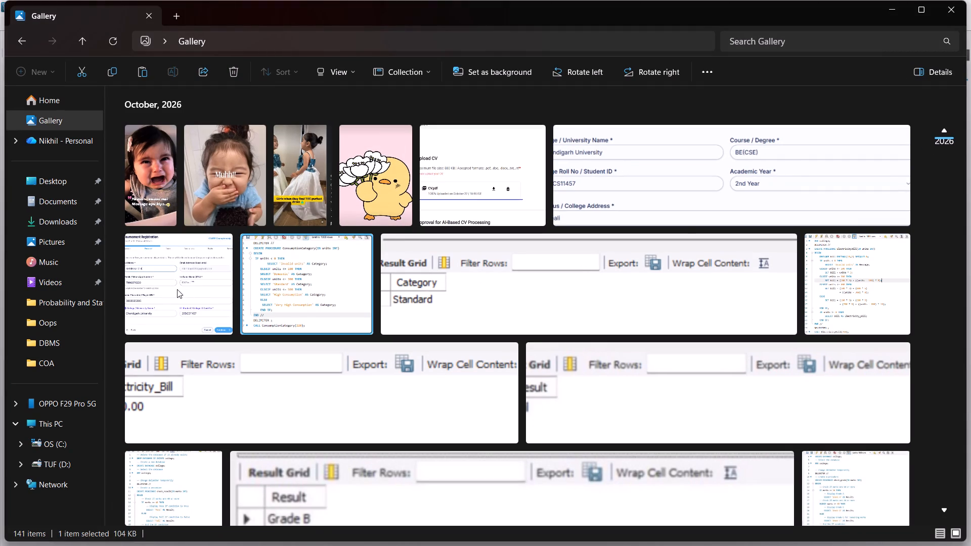
pyautogui.rightClick(483, 296)
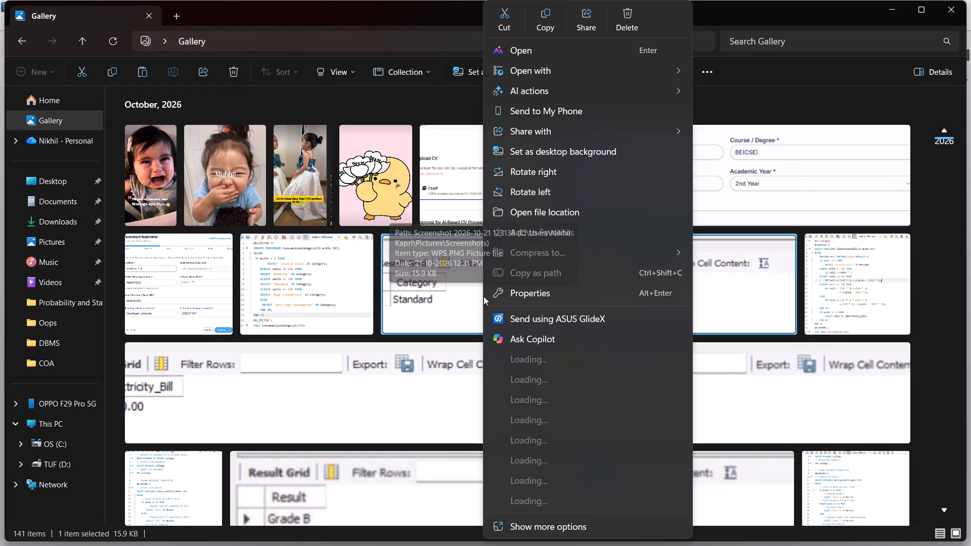
pyautogui.click(549, 21)
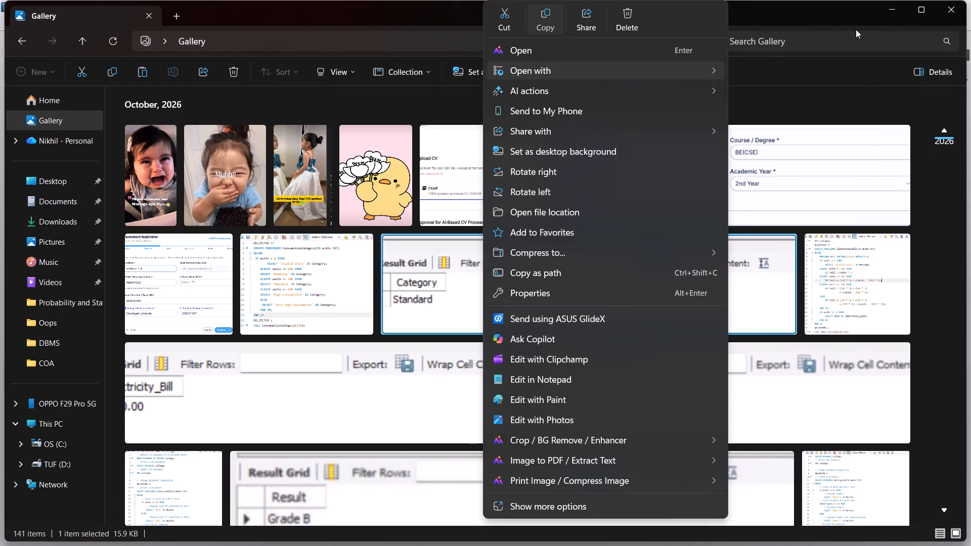
pyautogui.click(897, 4)
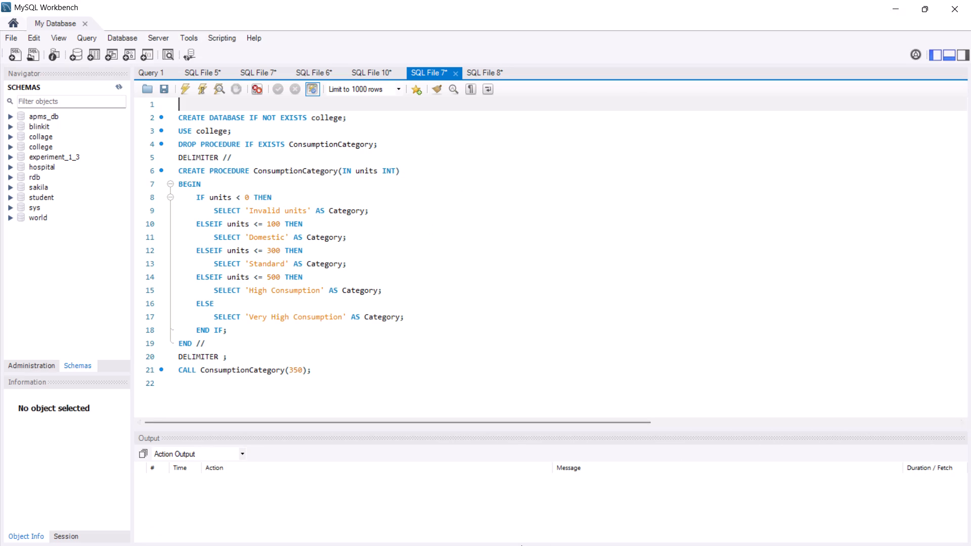
pyautogui.click(549, 529)
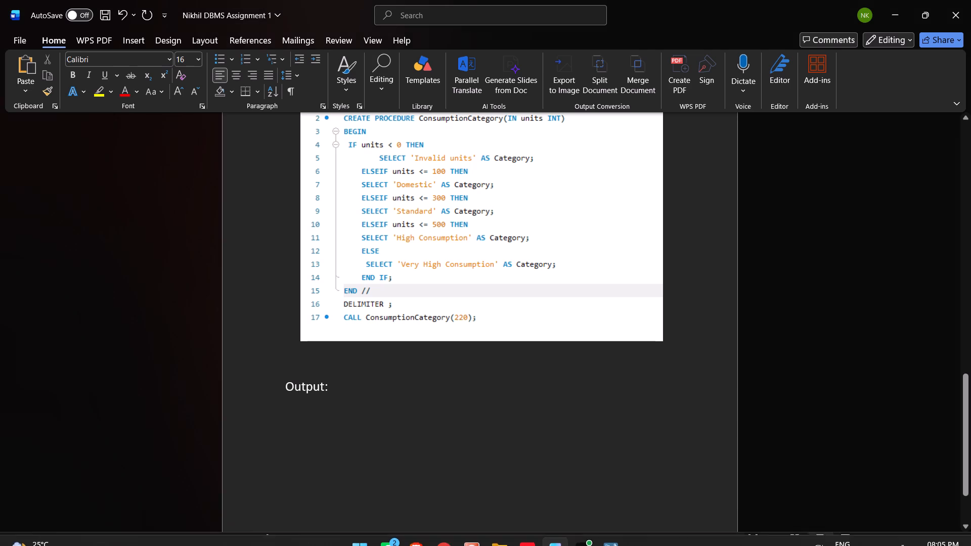
pyautogui.press('Return')
pyautogui.press('Return')
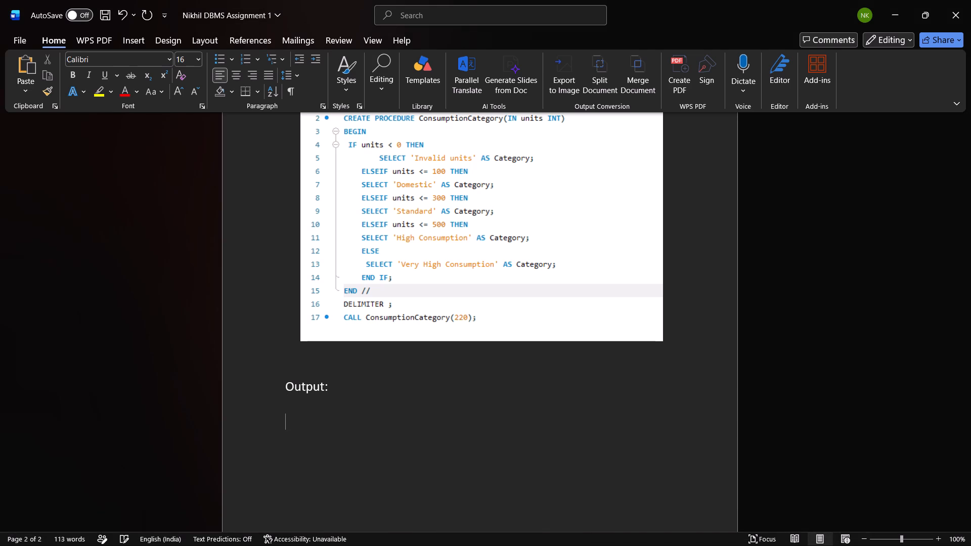
pyautogui.hotkey('ctrl', 'v')
pyautogui.scroll(-6, 364, 369)
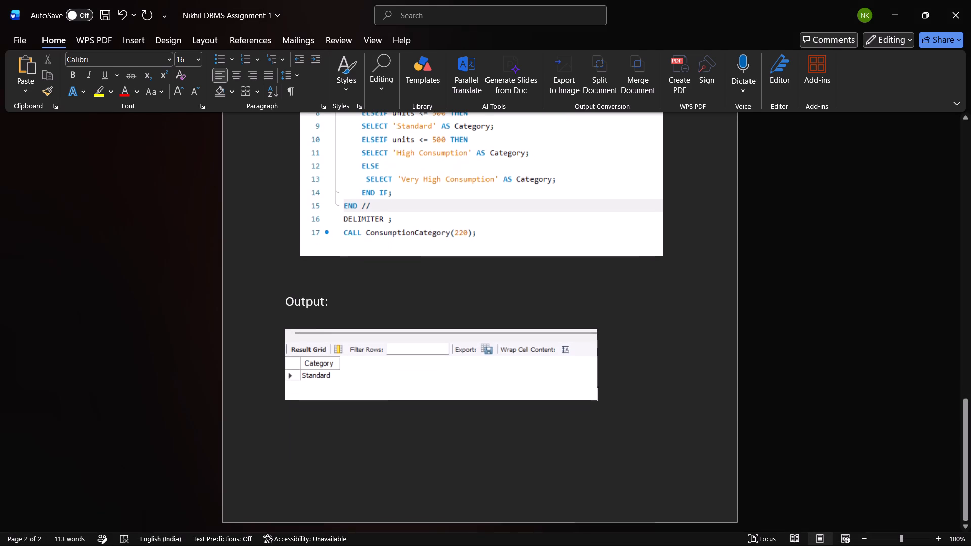
# Review both pages of the assignment from the output screenshot back to the header details.
pyautogui.scroll(-6, 392, 369)
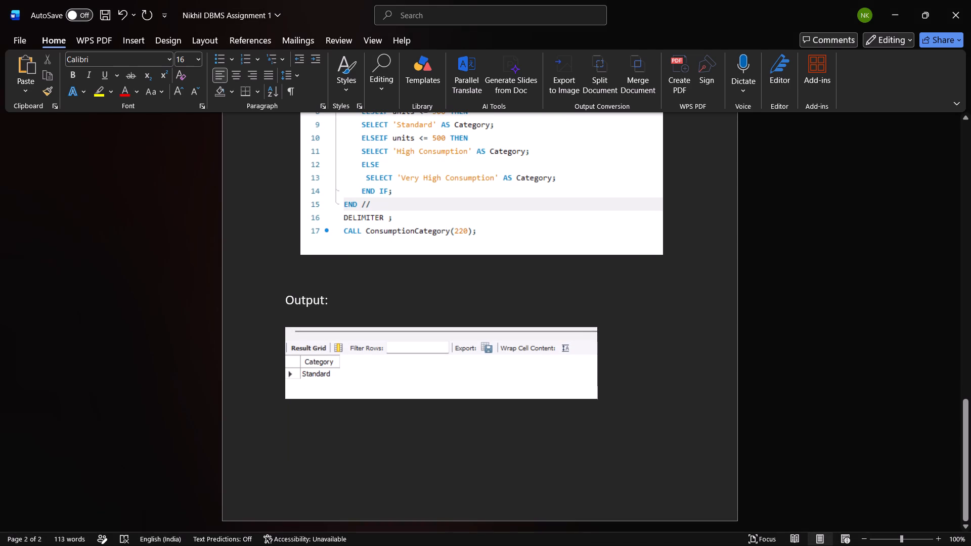
pyautogui.click(319, 368)
pyautogui.click(677, 374)
pyautogui.scroll(8, 611, 334)
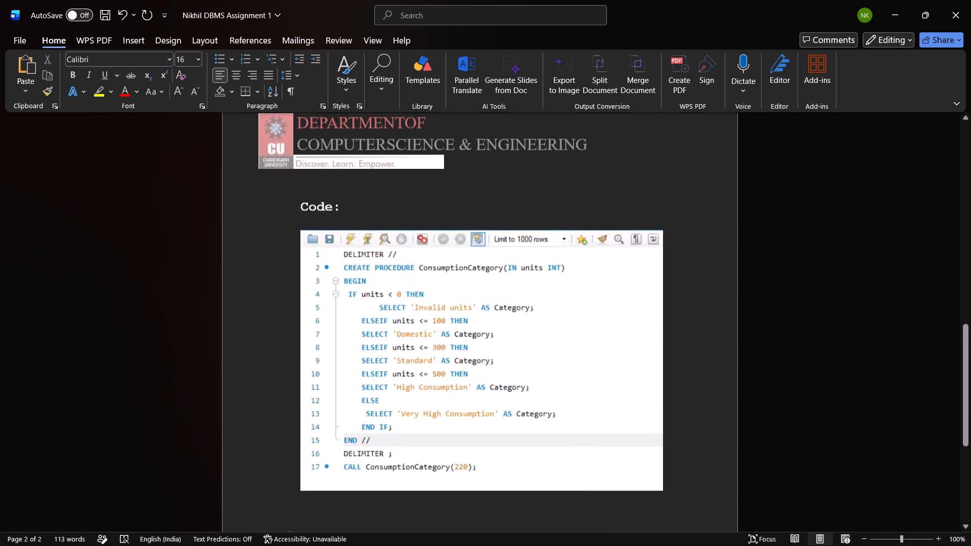
pyautogui.scroll(20, 610, 331)
pyautogui.scroll(9, 610, 331)
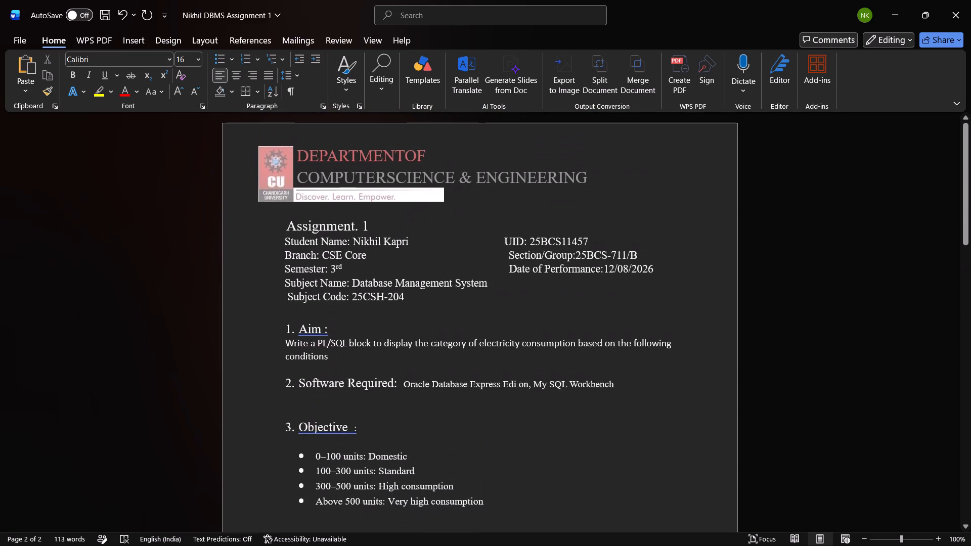
pyautogui.scroll(-14, 607, 321)
pyautogui.scroll(2, 607, 321)
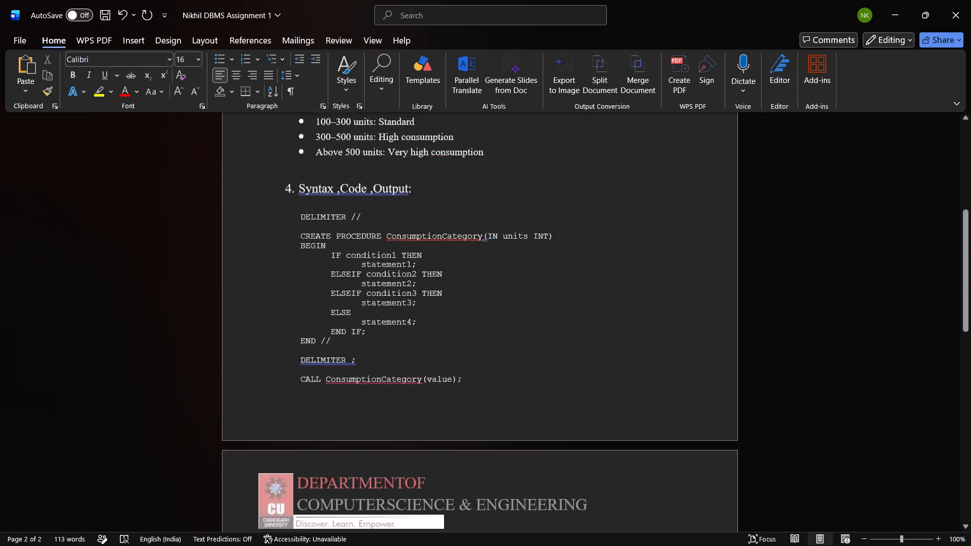
pyautogui.scroll(13, 607, 321)
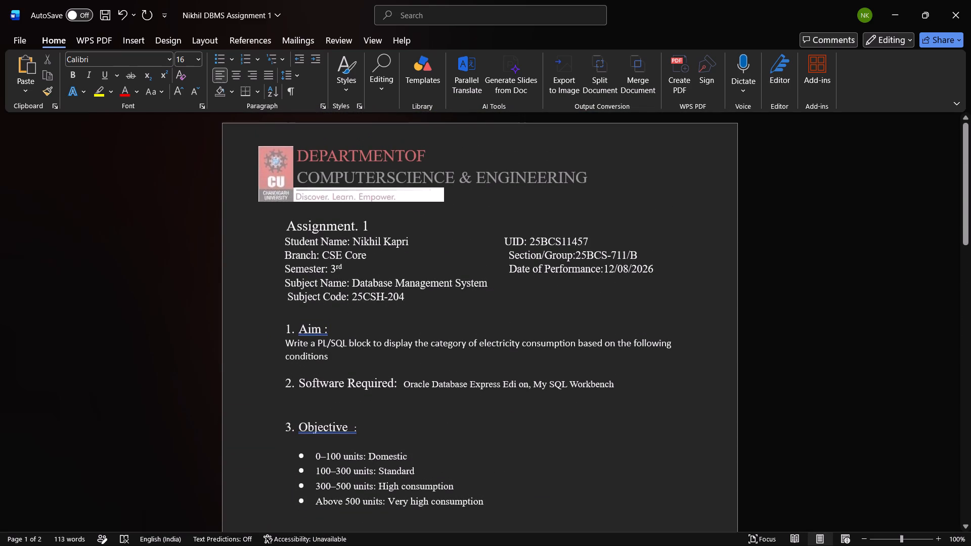
# Change the assignment number in the "Assignment." title line to 2.
pyautogui.click(376, 225)
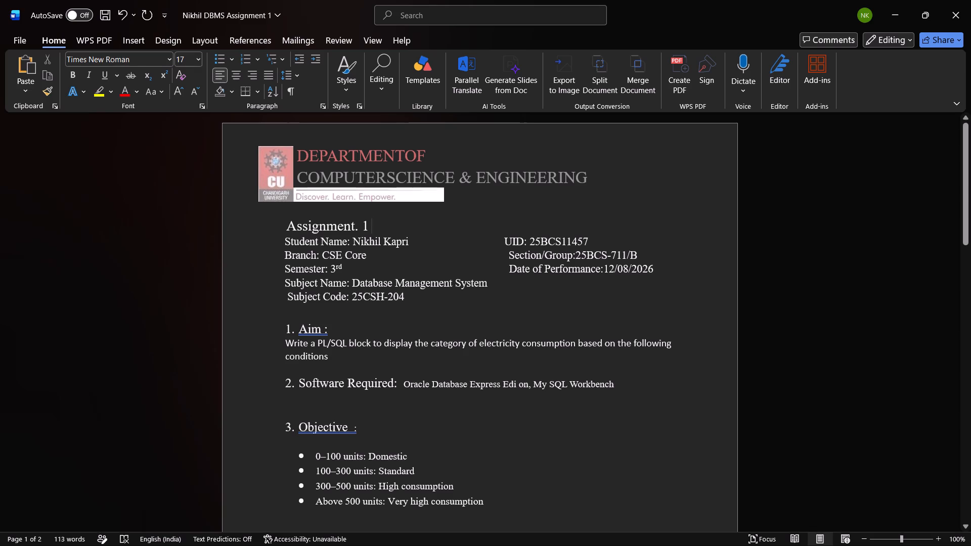
pyautogui.press('Left')
pyautogui.press('BackSpace')
pyautogui.press('2')
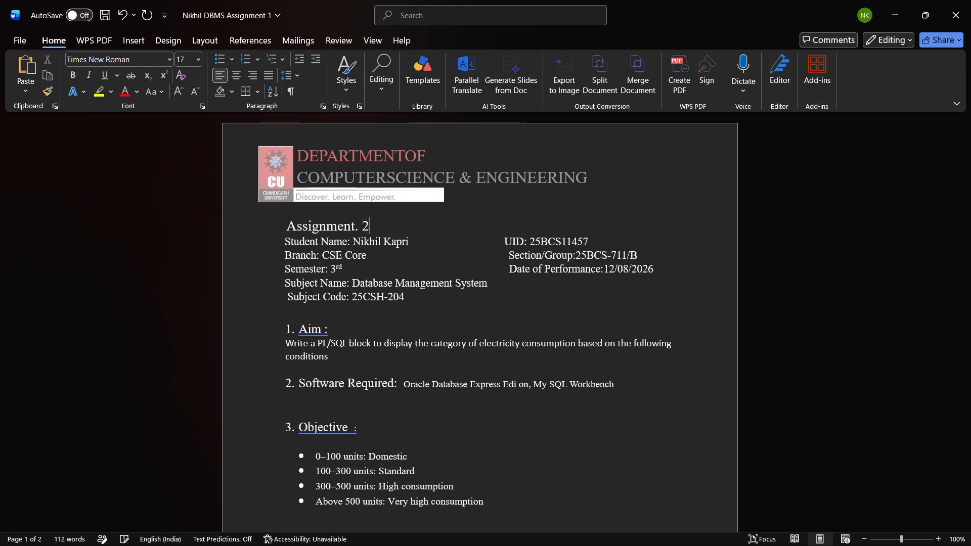
# Set the Date of Performance in the header details to 21/10/2026.
pyautogui.click(613, 268)
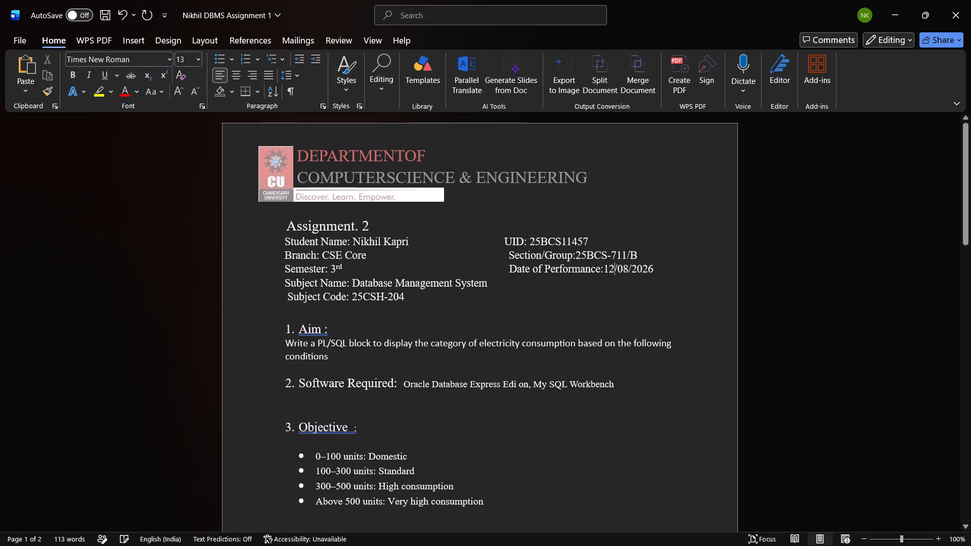
pyautogui.press('BackSpace')
pyautogui.press('BackSpace')
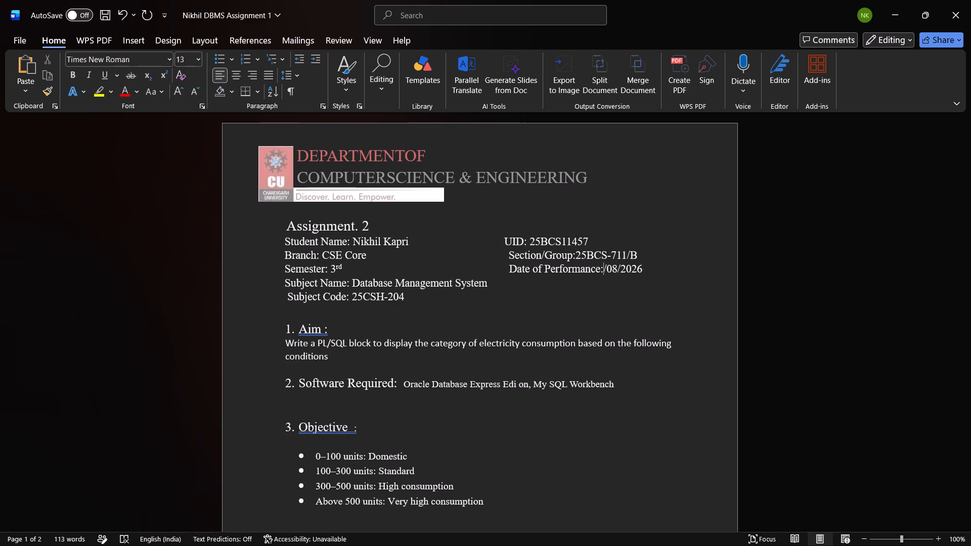
pyautogui.write('21')
pyautogui.click(628, 269)
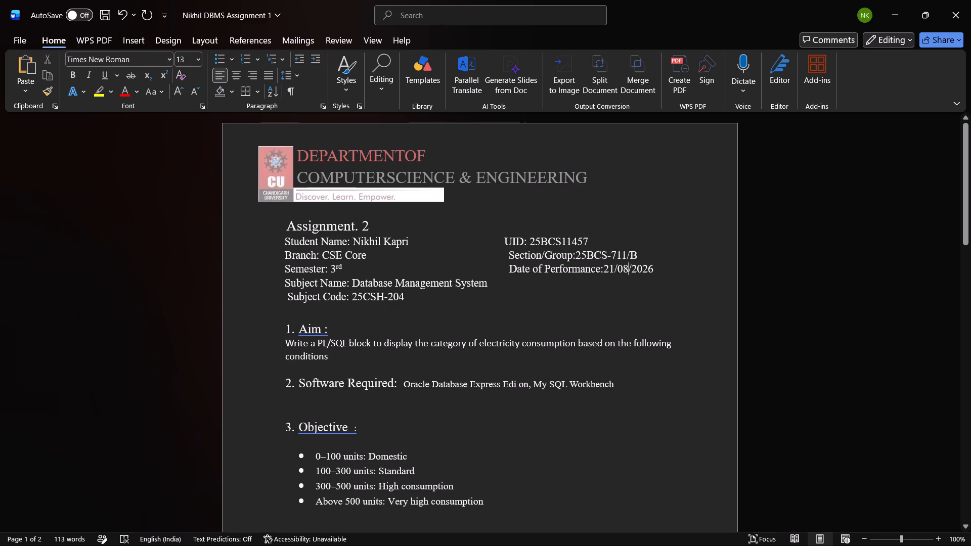
pyautogui.press('BackSpace')
pyautogui.press('BackSpace')
pyautogui.write('10')
pyautogui.rightClick(560, 307)
pyautogui.click(510, 305)
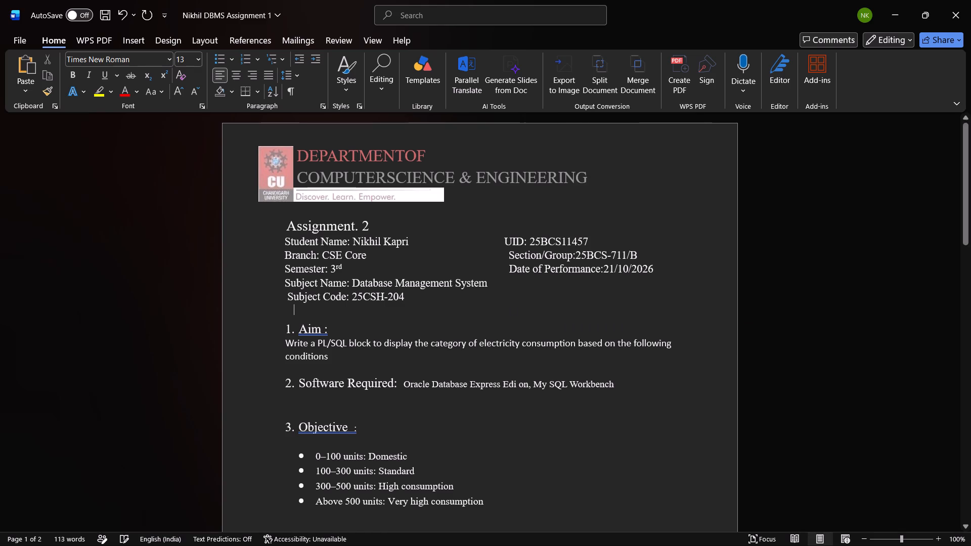
# Add a "Learning Outcome:" heading on a new line below the result grid screenshot on page 2.
pyautogui.scroll(-5, 510, 305)
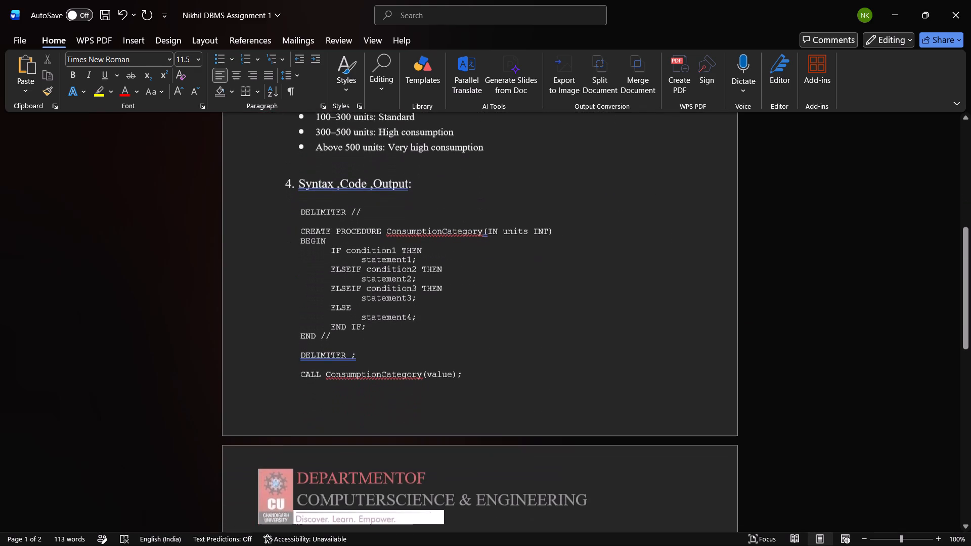
pyautogui.scroll(-5, 510, 305)
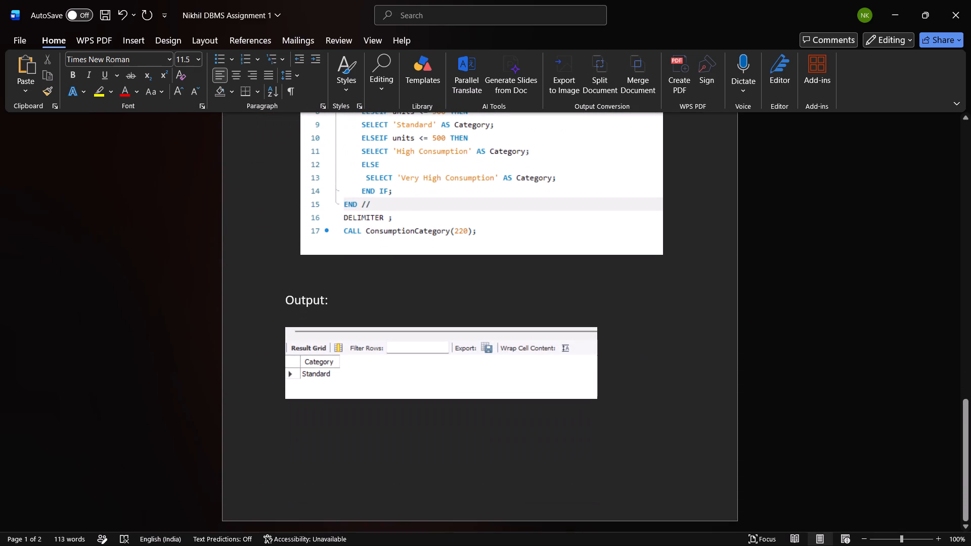
pyautogui.scroll(-2, 510, 305)
pyautogui.click(604, 393)
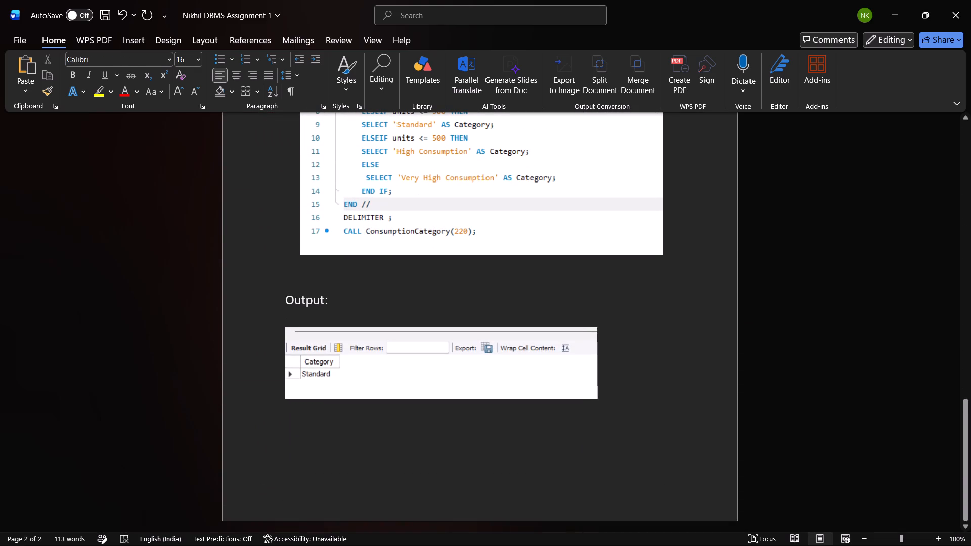
pyautogui.press('Return')
pyautogui.press('Return')
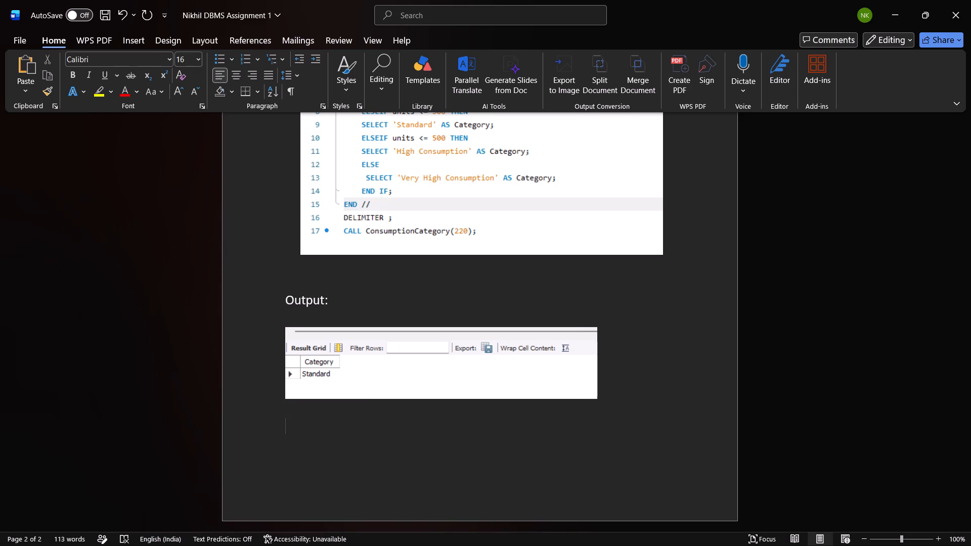
pyautogui.write('Learning Out')
pyautogui.write('come')
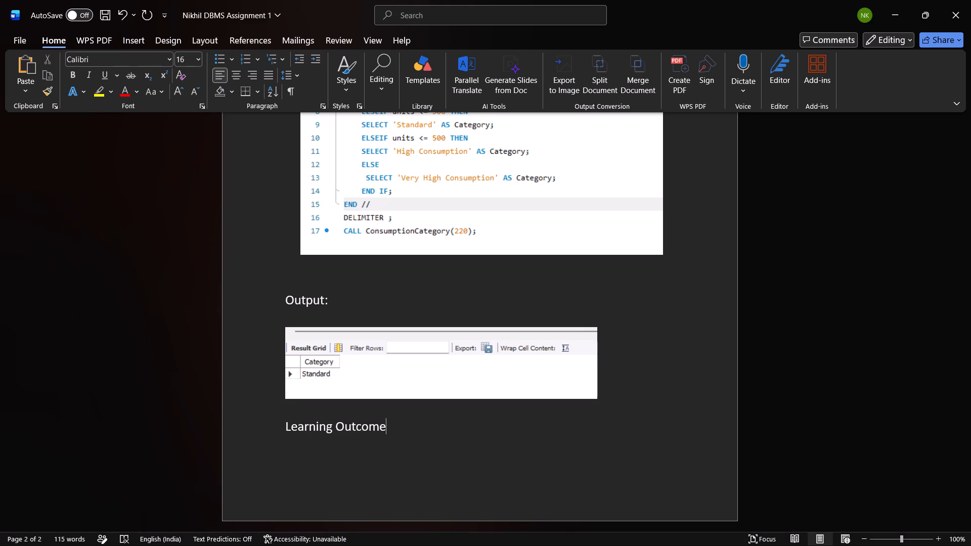
pyautogui.hotkey('shift', ':')
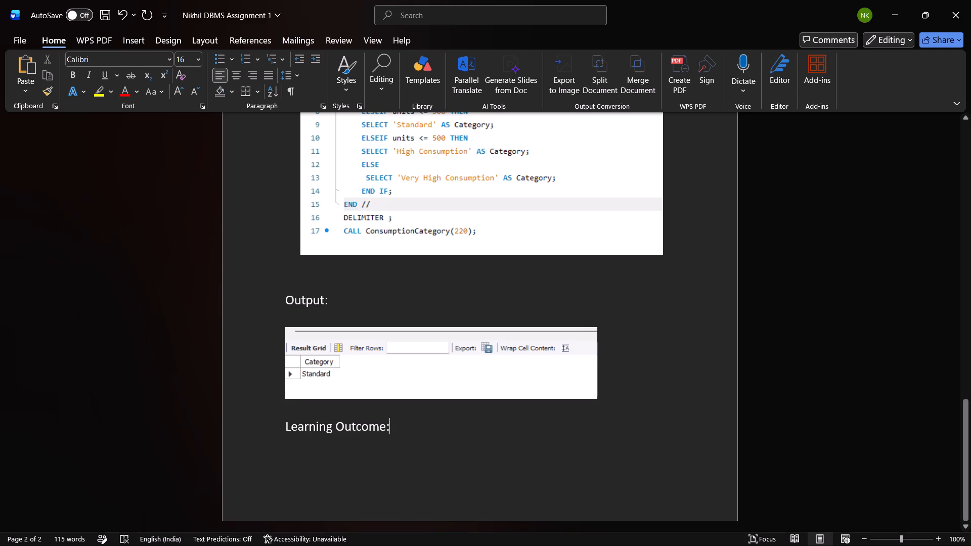
# Number the "Learning Outcome:" heading by inserting "5." in front of it.
pyautogui.click(285, 424)
pyautogui.scroll(8, 358, 401)
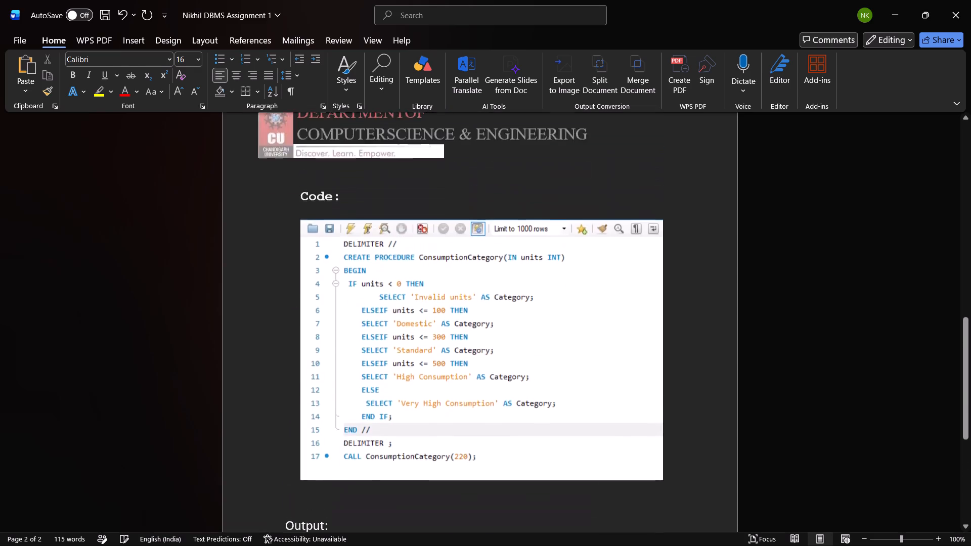
pyautogui.scroll(15, 355, 379)
pyautogui.scroll(-20, 350, 358)
pyautogui.scroll(-4, 350, 358)
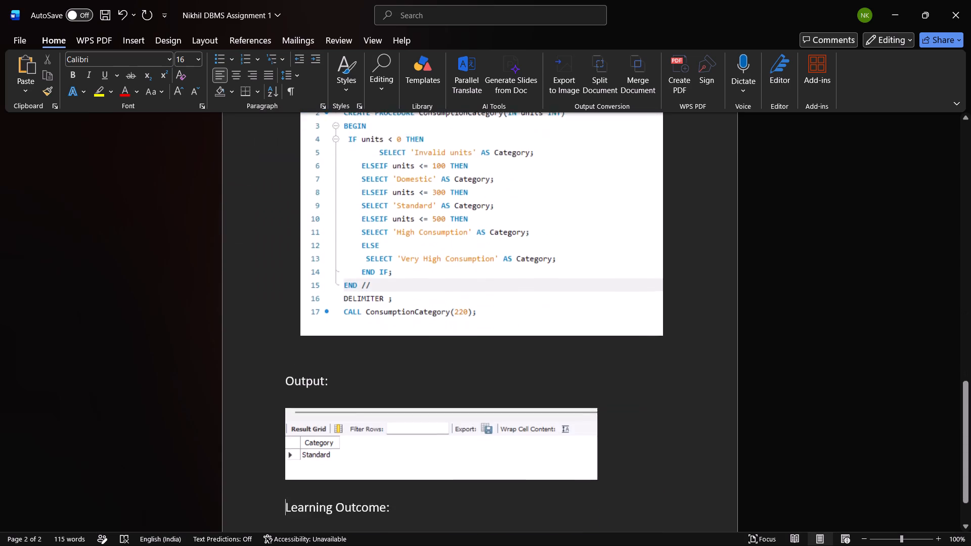
pyautogui.scroll(-4, 348, 337)
pyautogui.write('5.')
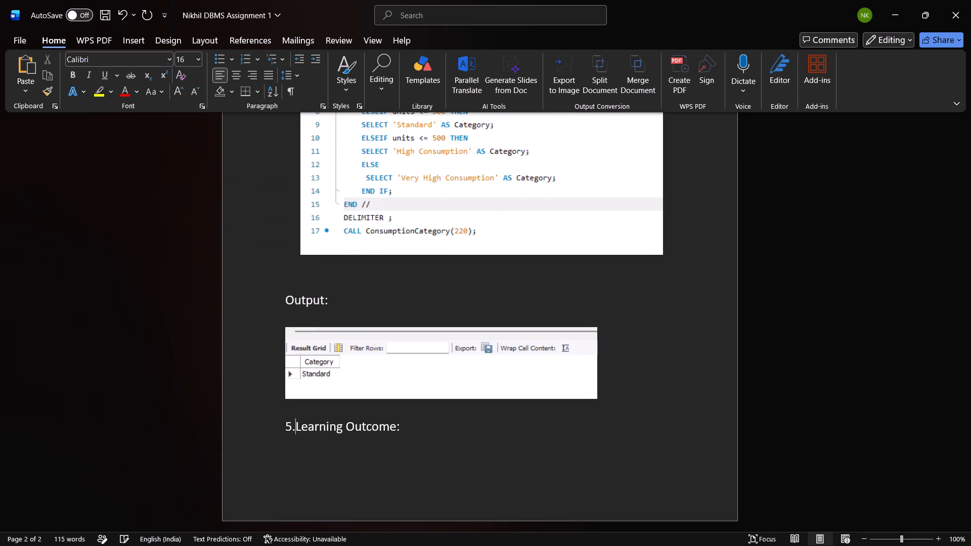
pyautogui.click(411, 429)
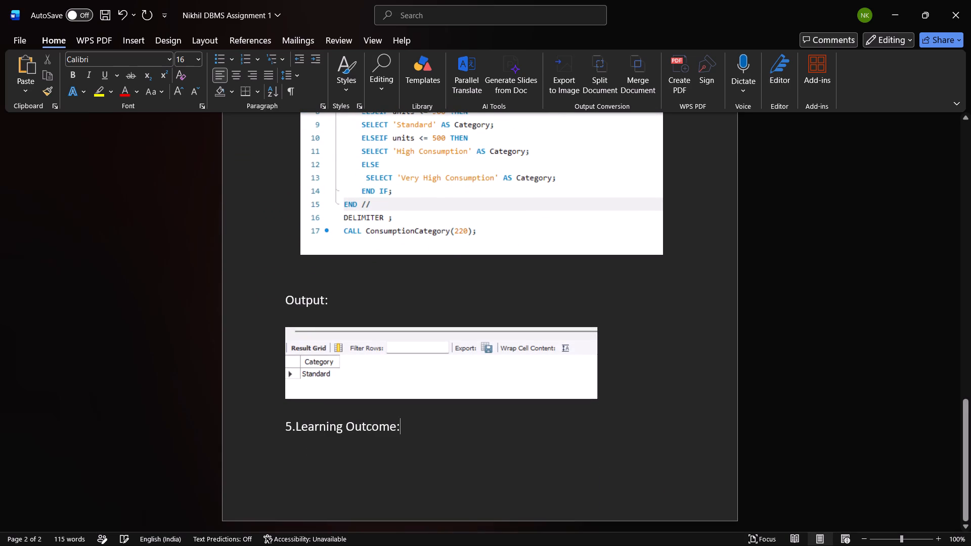
# Format the "Aim :" heading text in section 1 as bold with font size 16.
pyautogui.scroll(19, 408, 406)
pyautogui.scroll(2, 382, 302)
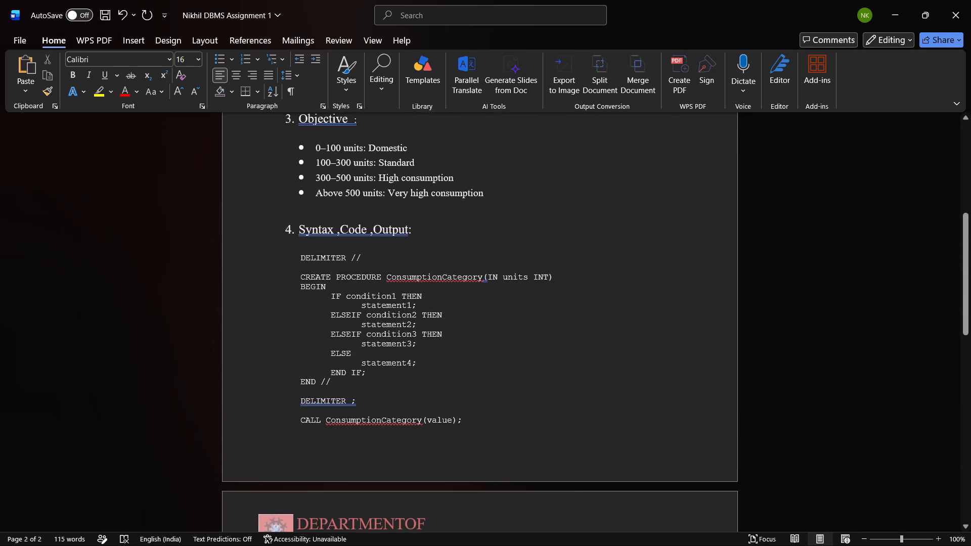
pyautogui.scroll(9, 313, 259)
pyautogui.moveTo(332, 292); pyautogui.dragTo(311, 292)
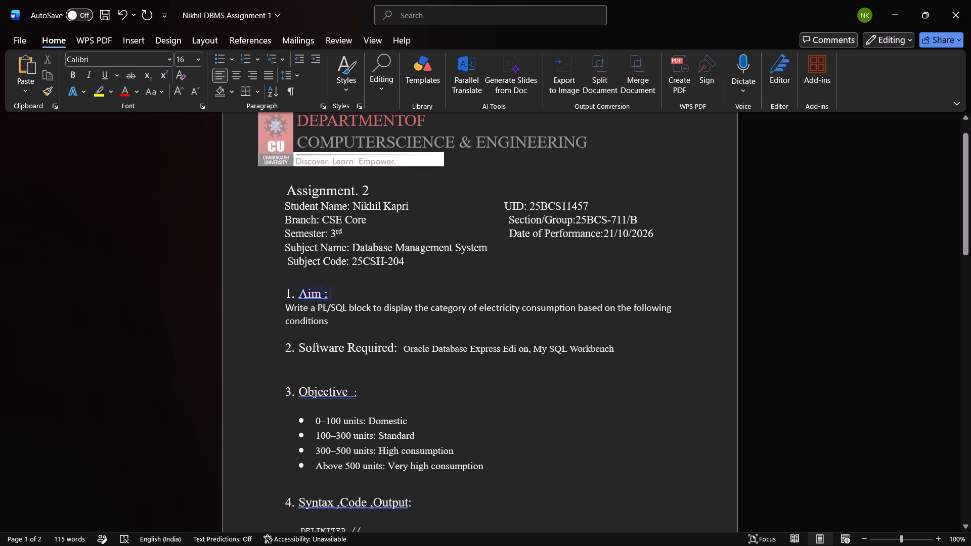
pyautogui.moveTo(311, 292); pyautogui.dragTo(297, 293)
pyautogui.click(195, 53)
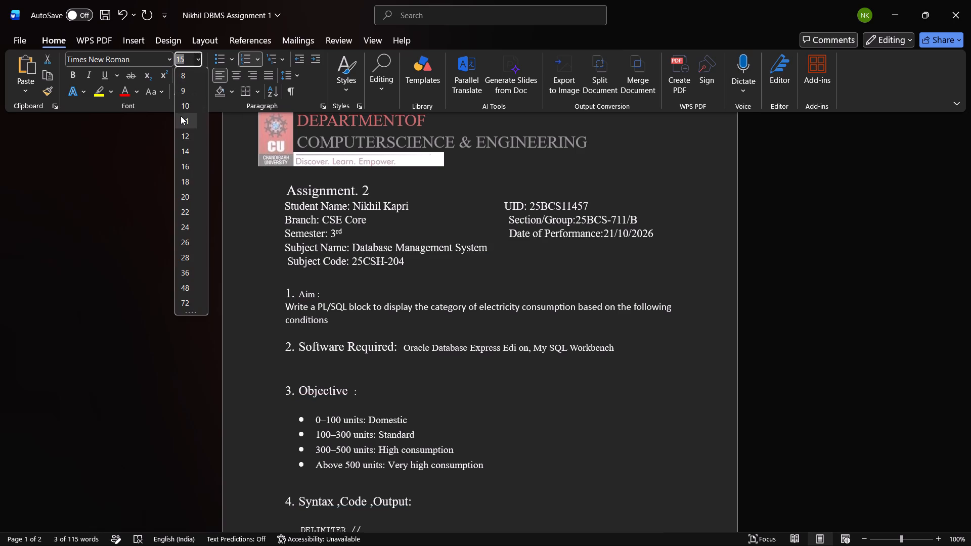
pyautogui.click(187, 162)
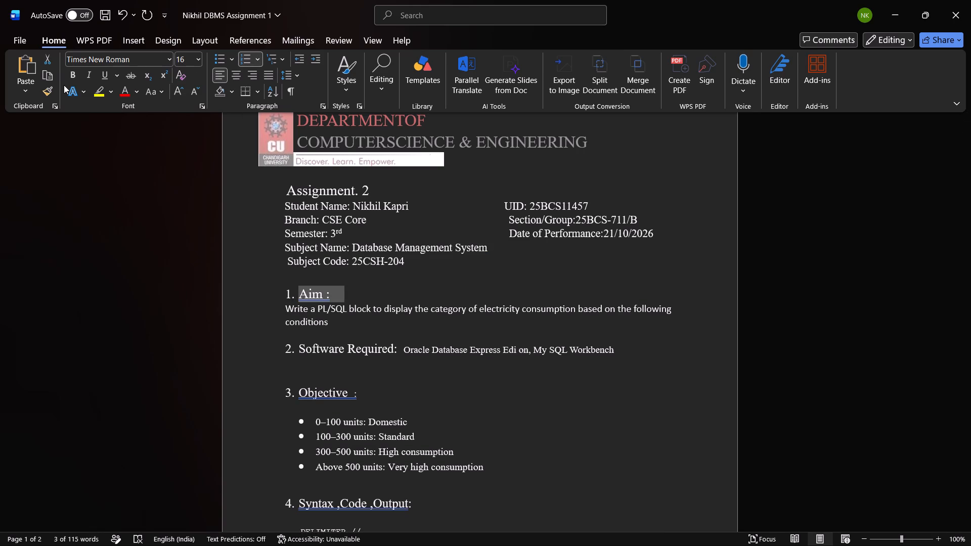
pyautogui.click(73, 78)
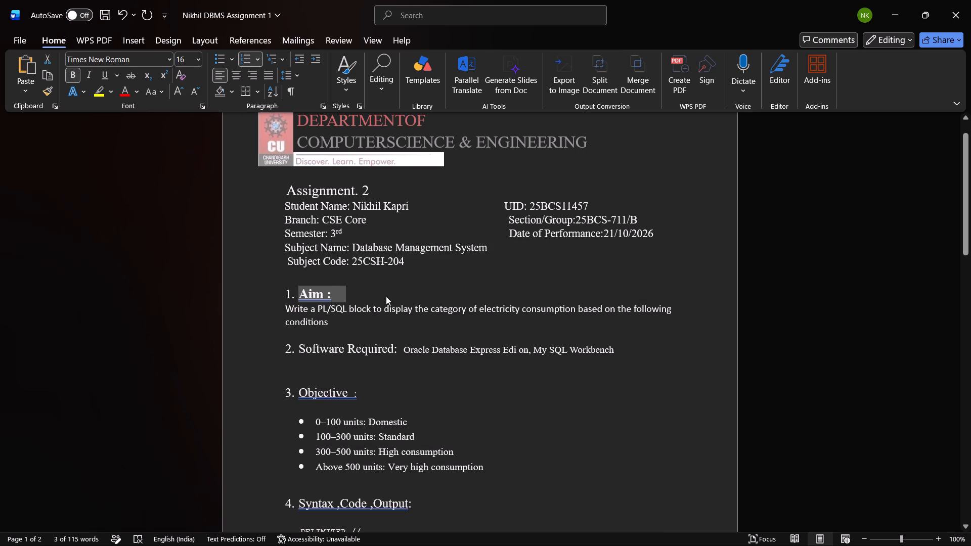
pyautogui.click(389, 289)
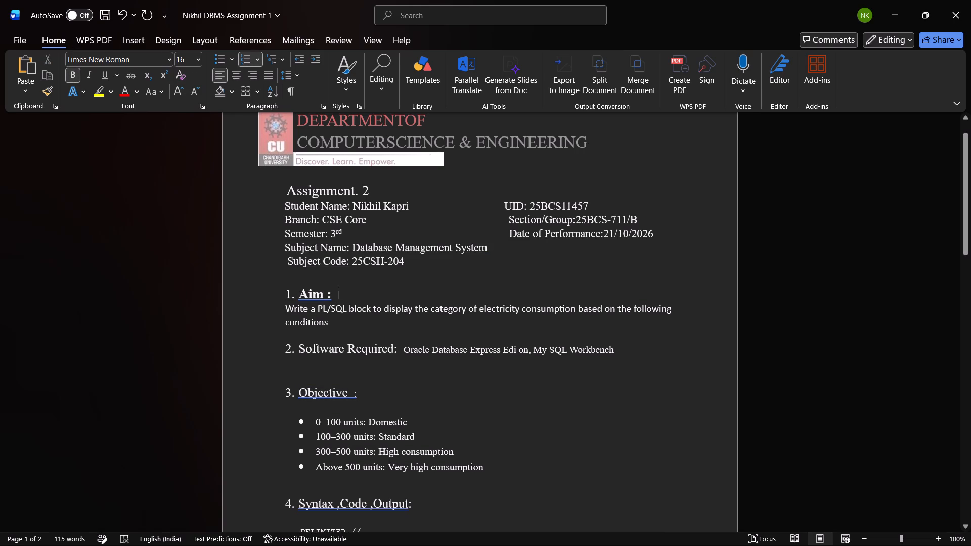
# Format the "Software Required:" heading text in section 2 as bold with font size 16.
pyautogui.moveTo(401, 346); pyautogui.dragTo(299, 337)
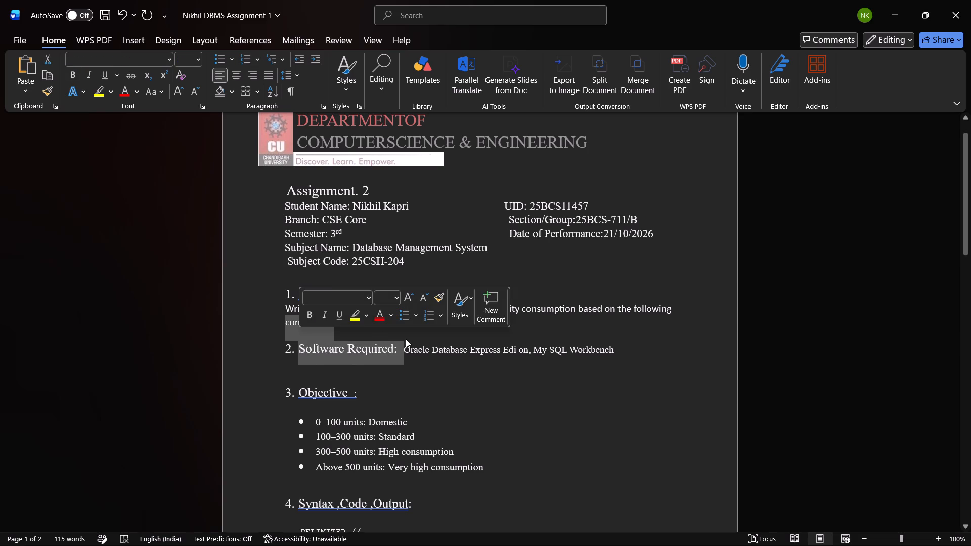
pyautogui.click(408, 339)
pyautogui.moveTo(400, 346); pyautogui.dragTo(359, 357)
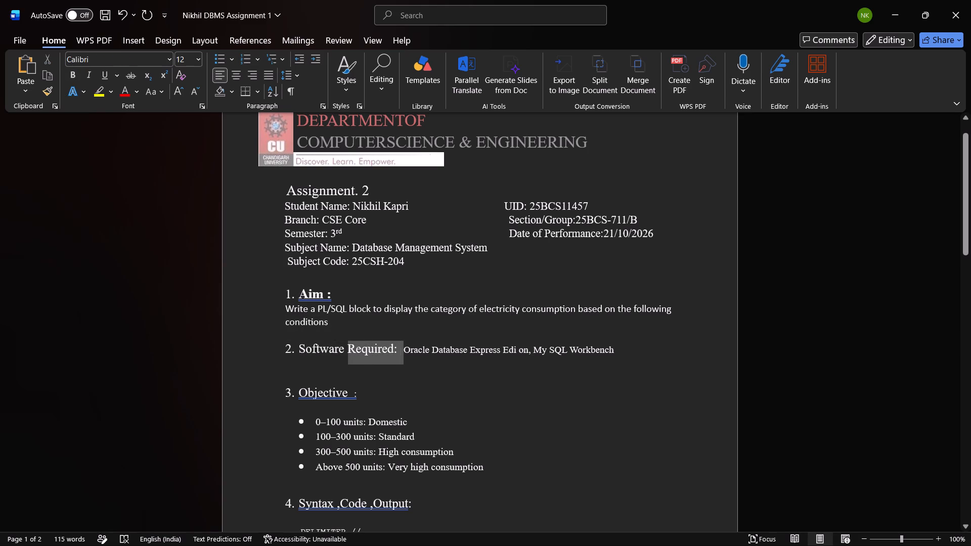
pyautogui.moveTo(359, 357); pyautogui.dragTo(325, 352)
pyautogui.click(199, 58)
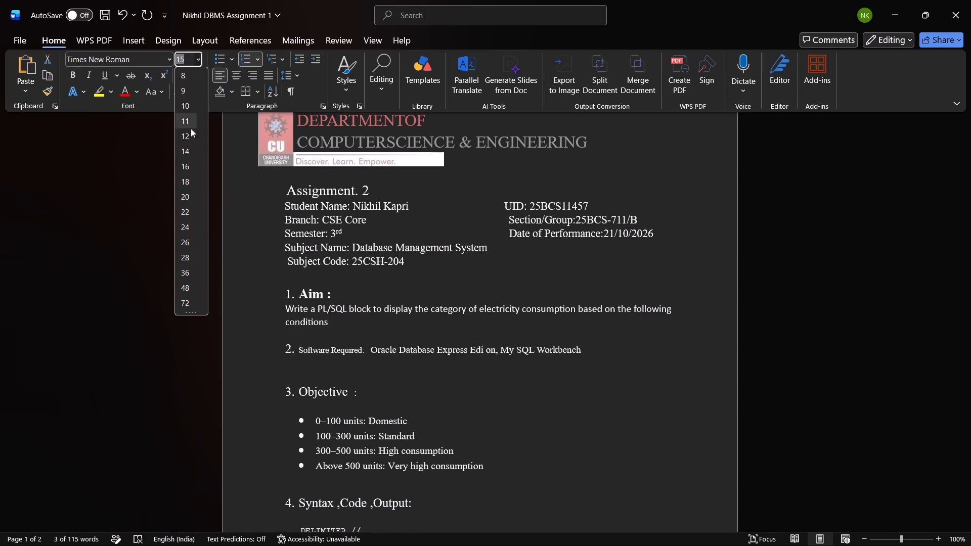
pyautogui.click(185, 167)
pyautogui.click(74, 75)
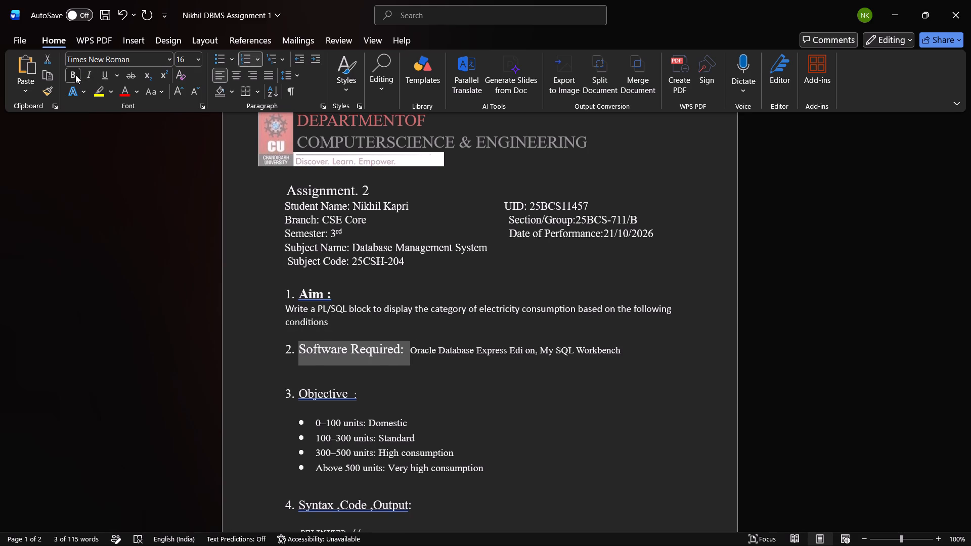
pyautogui.click(445, 405)
# Format the "Objective :" heading text in section 3 as bold with font size 16.
pyautogui.moveTo(358, 394); pyautogui.dragTo(300, 390)
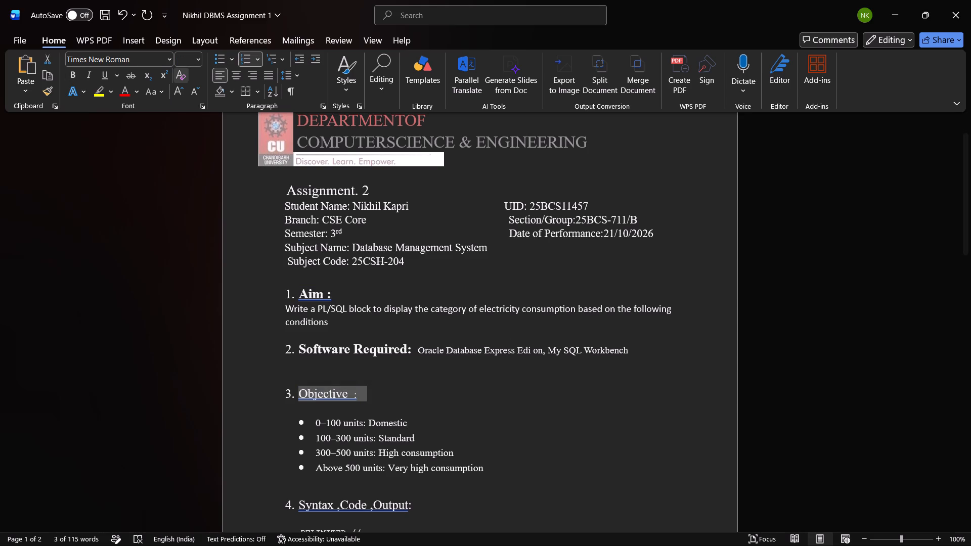
pyautogui.click(198, 57)
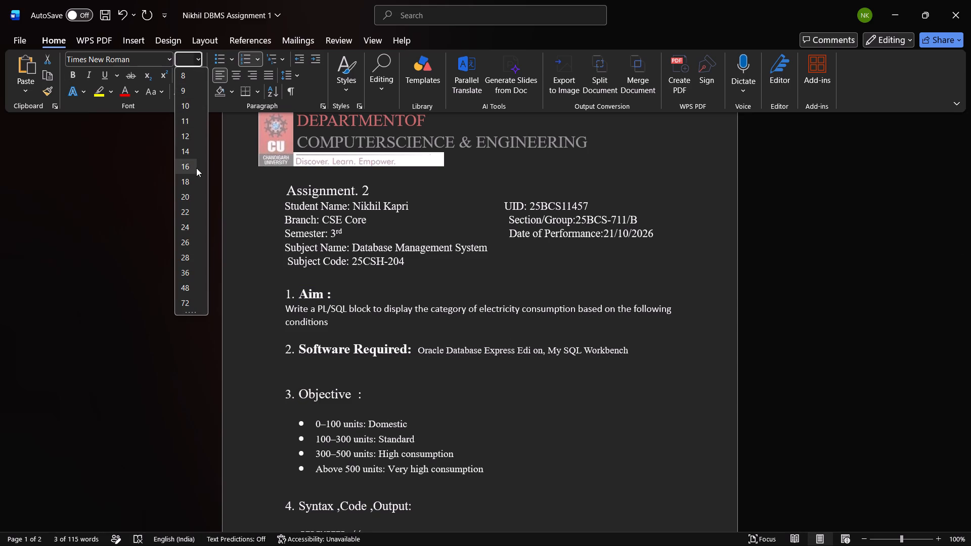
pyautogui.click(196, 168)
pyautogui.click(76, 76)
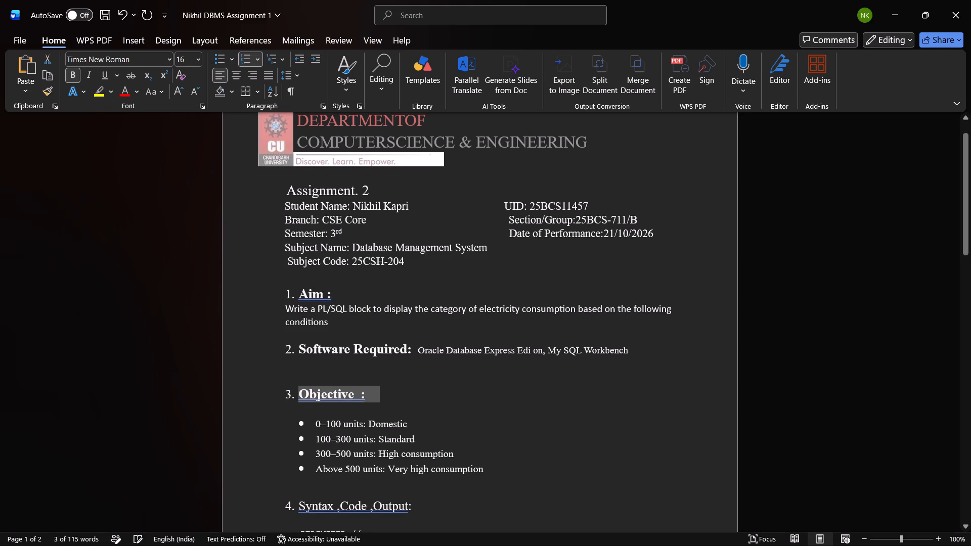
pyautogui.click(233, 341)
pyautogui.click(546, 433)
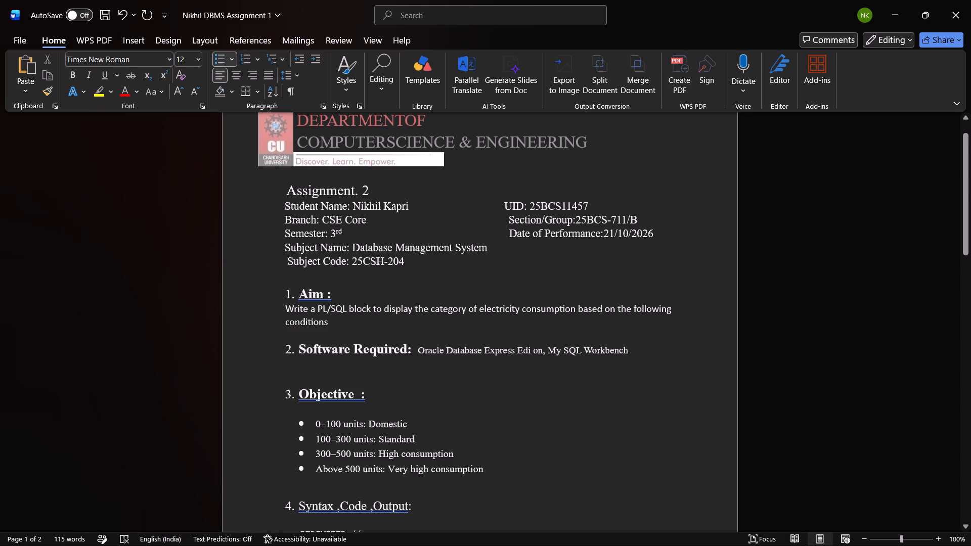
# Format the "Syntax ,Code ,Output:" heading text in section 4 as bold with font size 16.
pyautogui.scroll(-5, 426, 398)
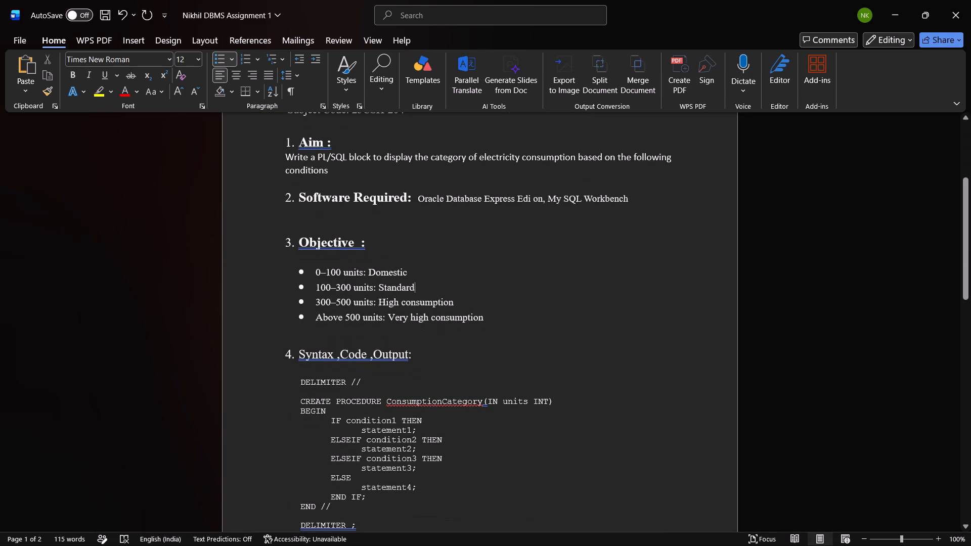
pyautogui.moveTo(414, 354); pyautogui.dragTo(312, 343)
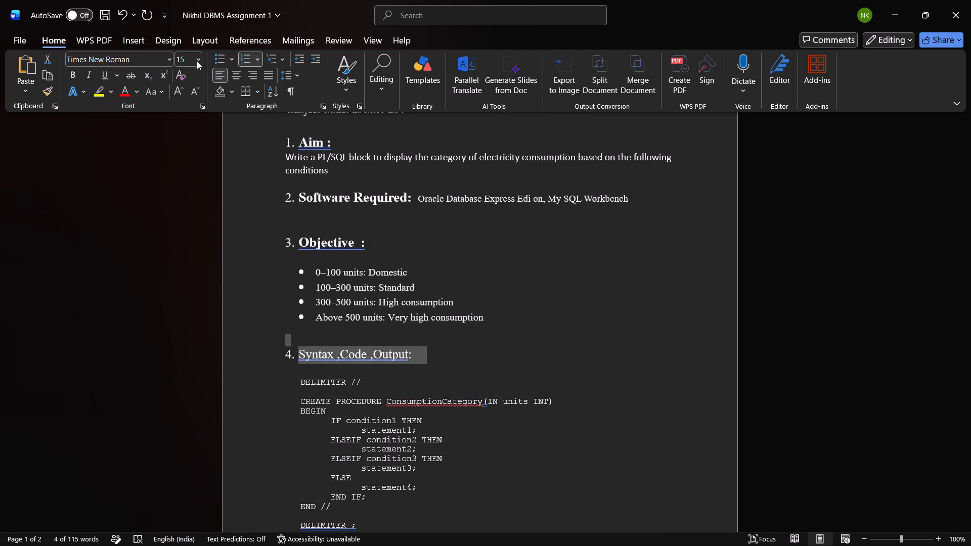
pyautogui.click(196, 60)
pyautogui.click(187, 165)
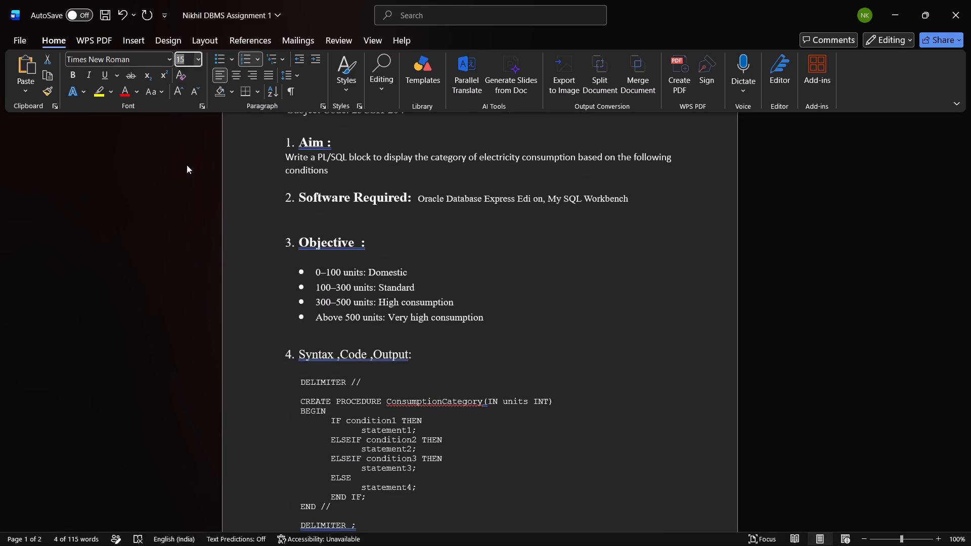
pyautogui.click(72, 71)
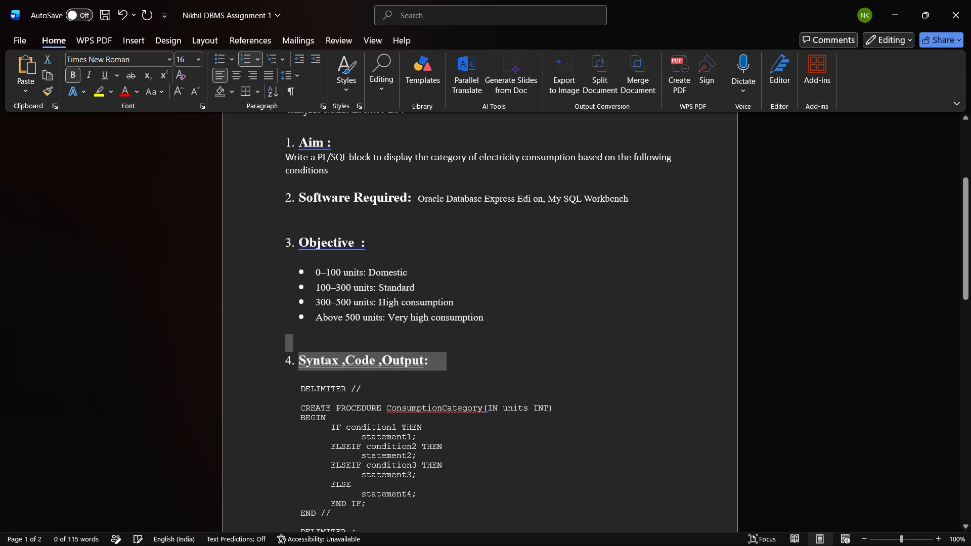
pyautogui.click(528, 367)
# Push the "5.Learning Outcome:" heading onto the top of page 3 by adding blank lines before it.
pyautogui.scroll(-7, 524, 372)
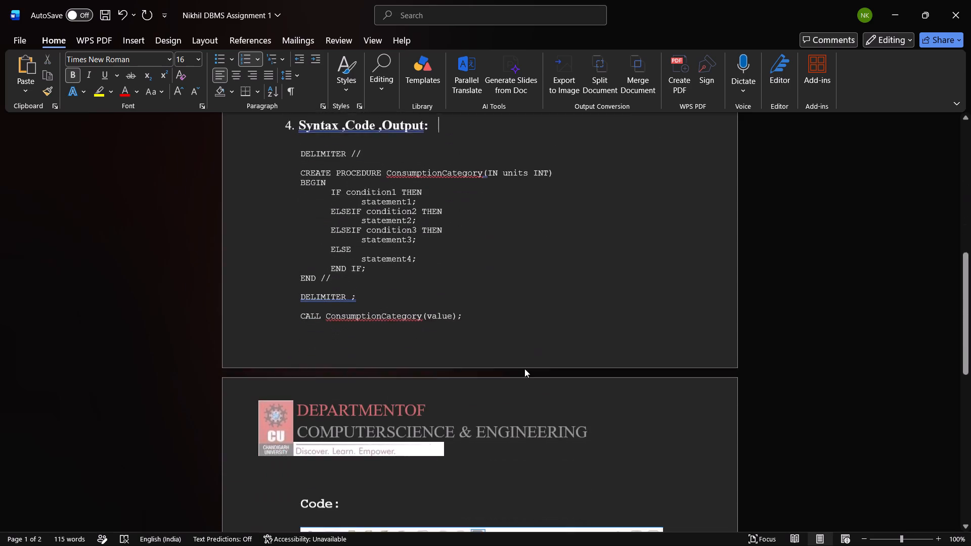
pyautogui.scroll(-13, 524, 369)
pyautogui.scroll(-9, 524, 369)
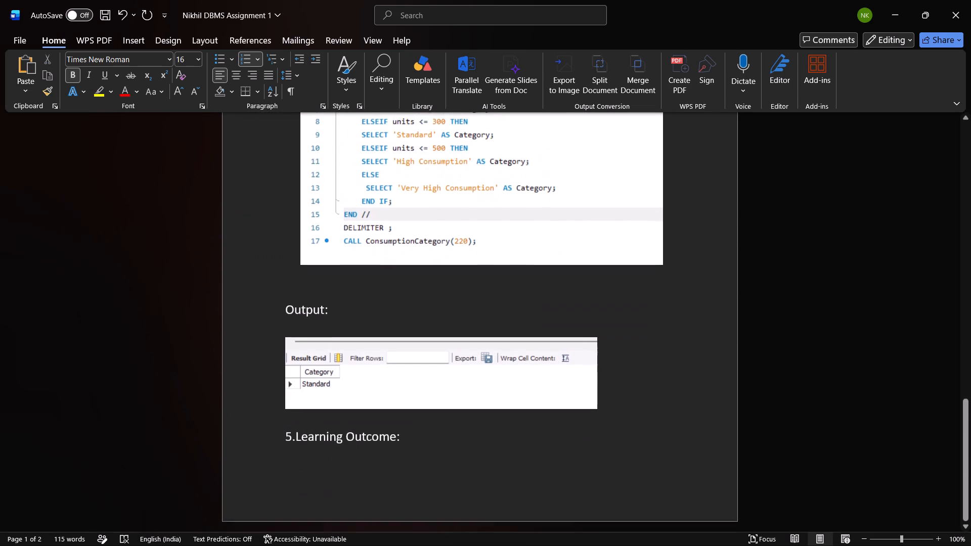
pyautogui.scroll(-3, 524, 369)
pyautogui.click(415, 442)
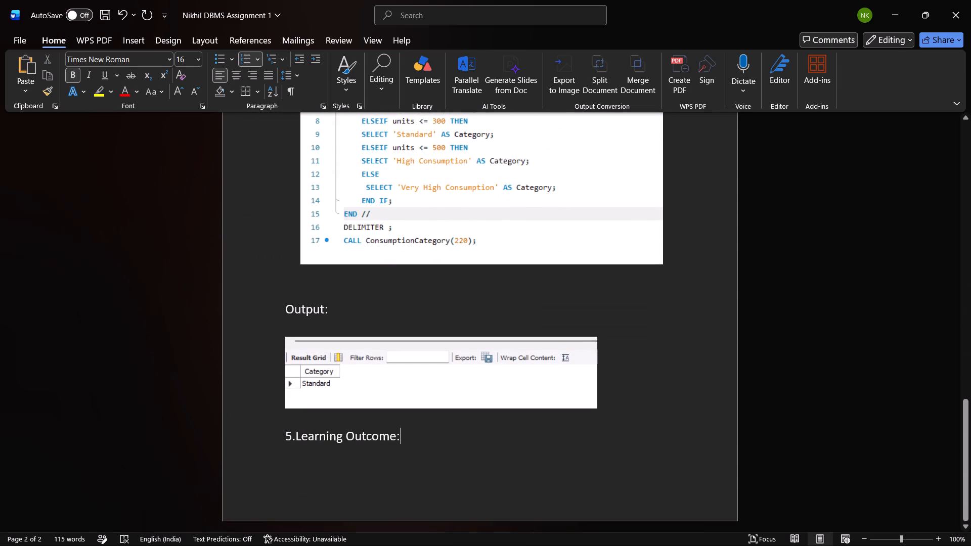
pyautogui.click(285, 437)
pyautogui.press('Return')
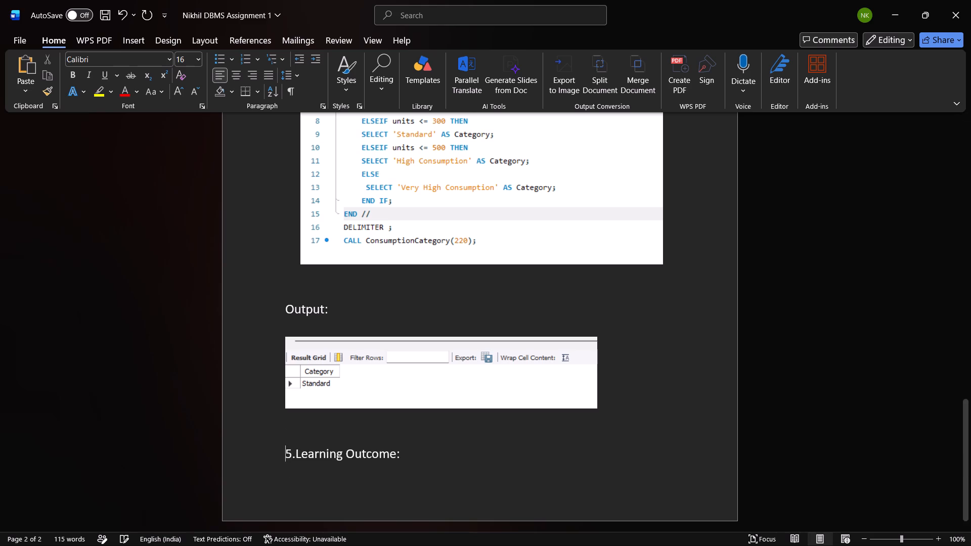
pyautogui.press('Return')
pyautogui.press('Return')
pyautogui.press('Return')
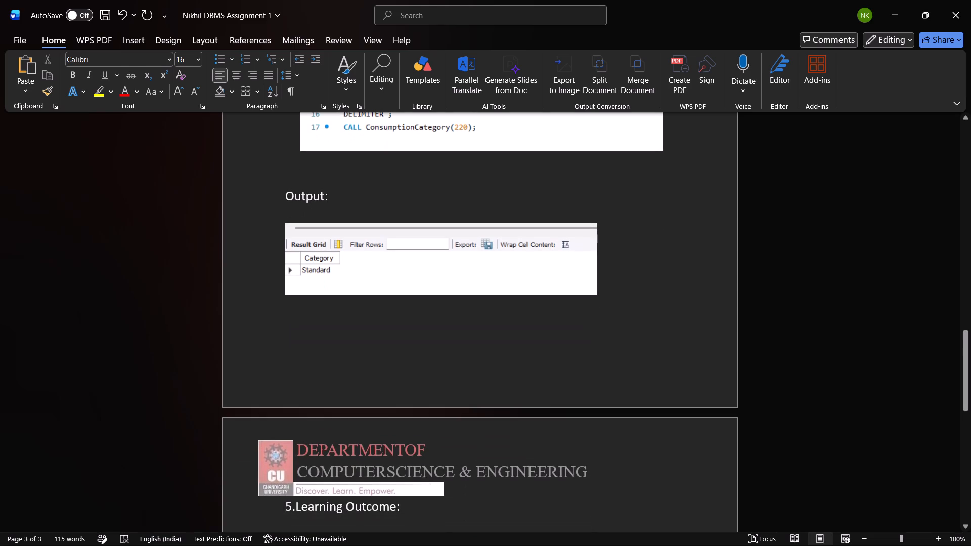
pyautogui.press('Return')
pyautogui.press('Return')
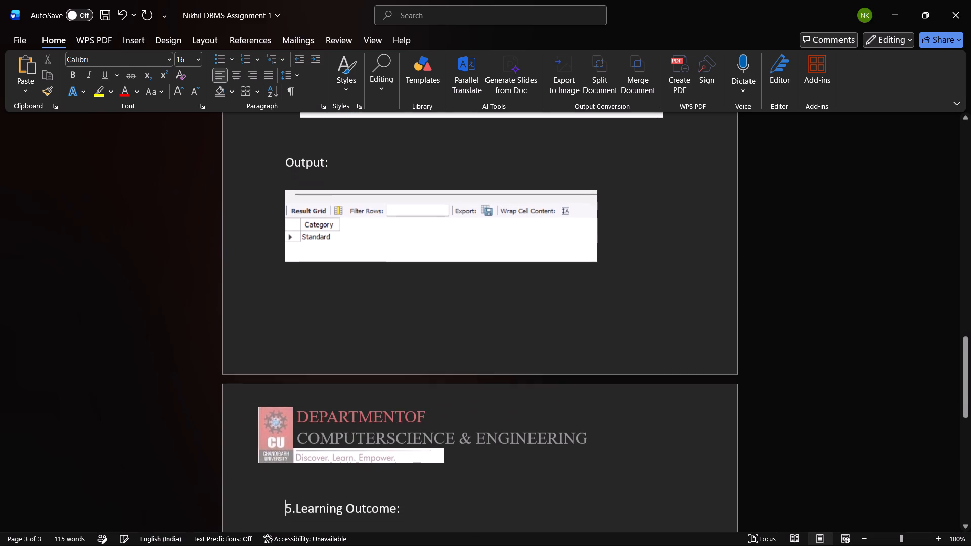
pyautogui.press('\\')
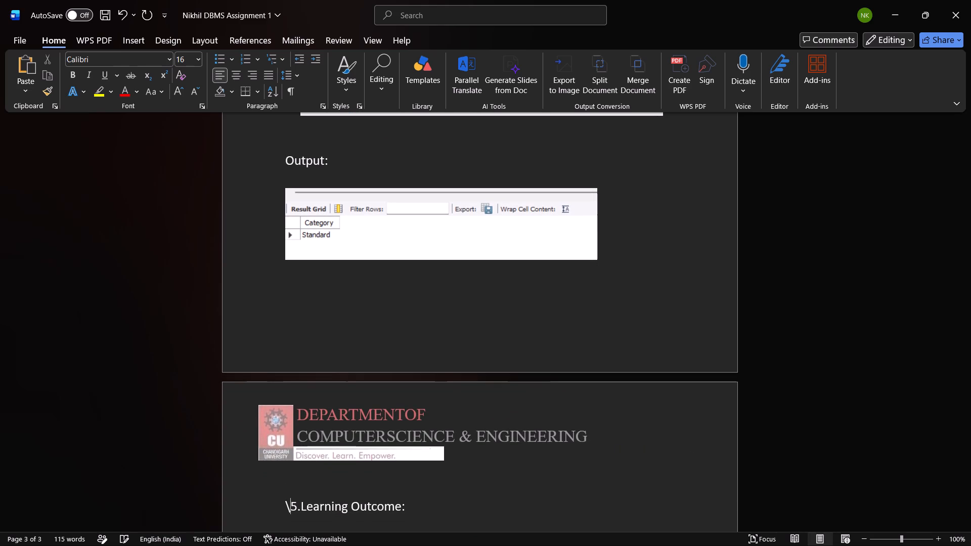
pyautogui.press('BackSpace')
pyautogui.press('BackSpace')
pyautogui.scroll(-1, 649, 446)
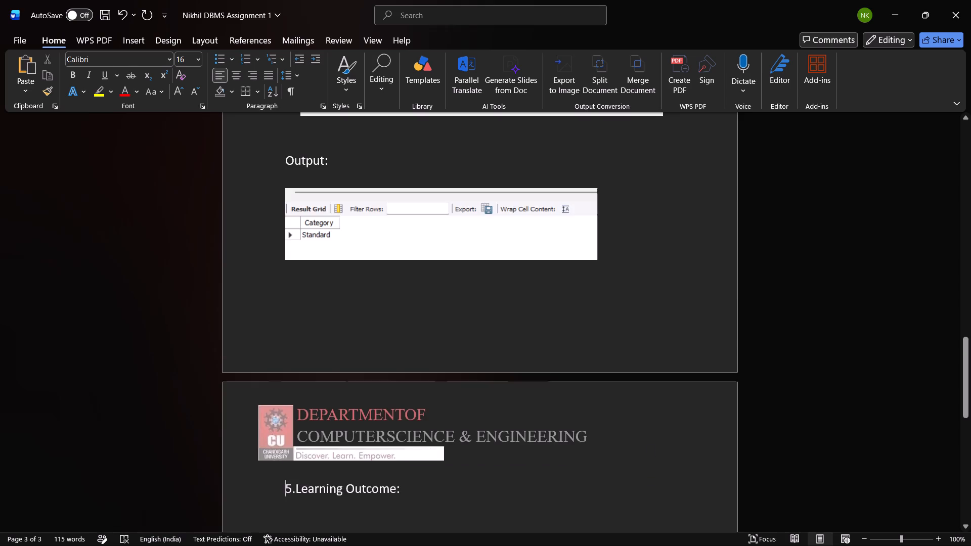
pyautogui.scroll(-4, 649, 446)
pyautogui.scroll(6, 451, 302)
pyautogui.scroll(-1, 451, 302)
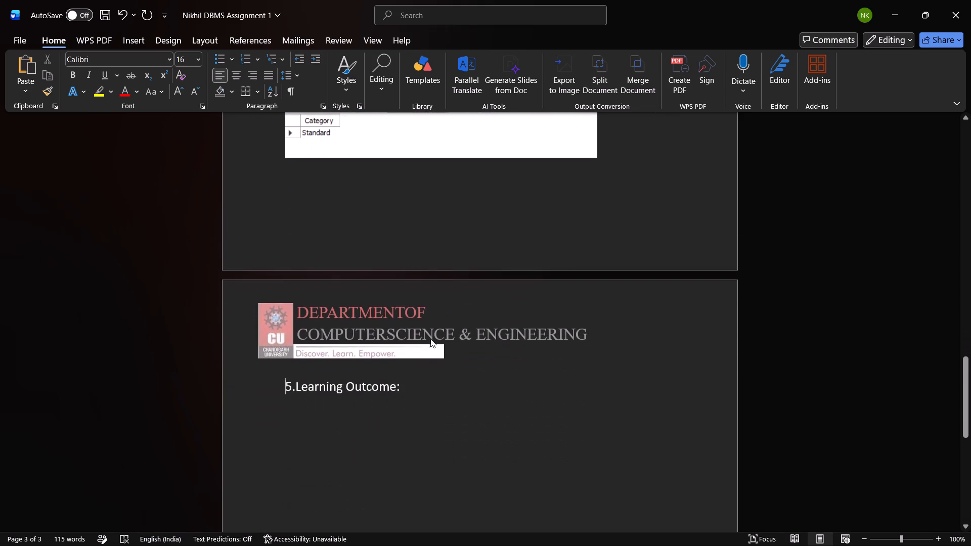
# Add a new line below the "5.Learning Outcome:" heading.
pyautogui.click(410, 388)
pyautogui.press('Return')
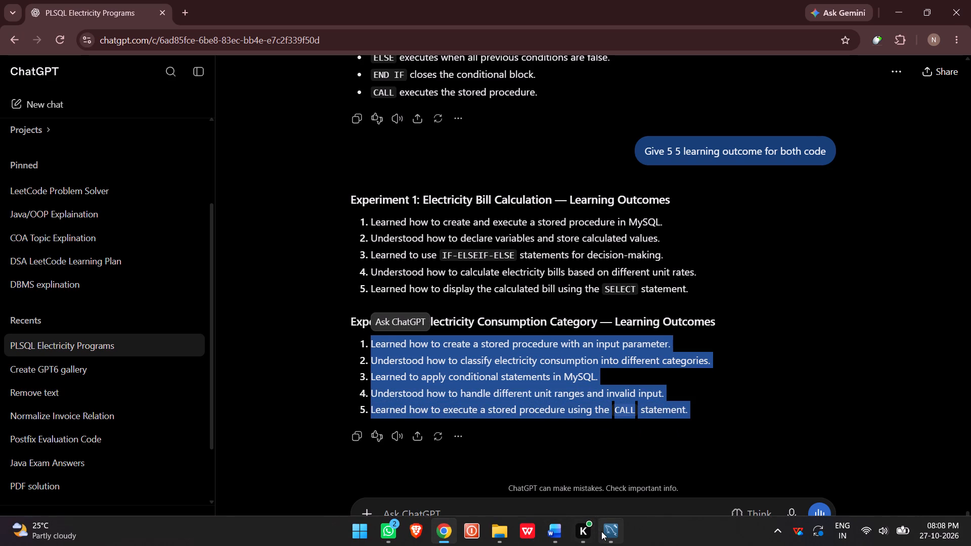
pyautogui.click(602, 532)
pyautogui.click(545, 535)
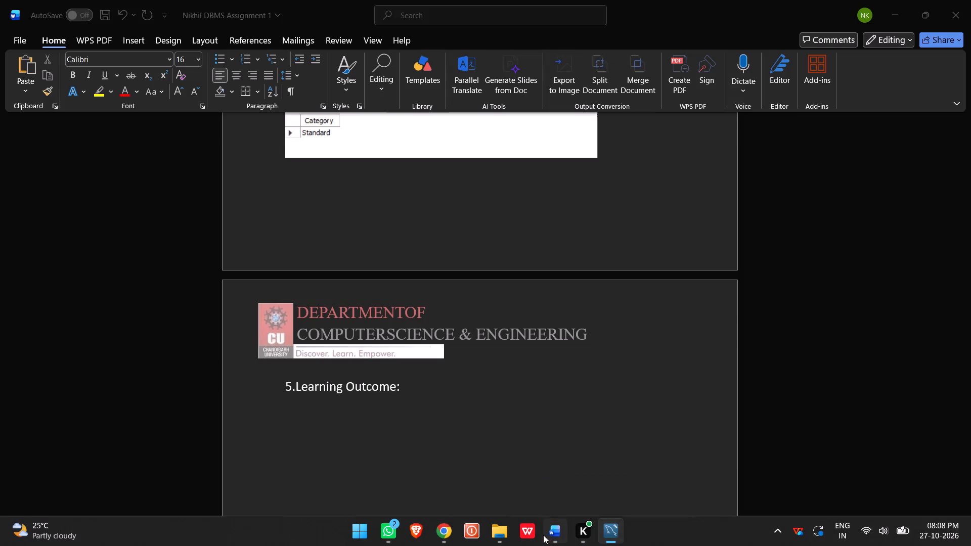
pyautogui.hotkey('ctrl', 'v')
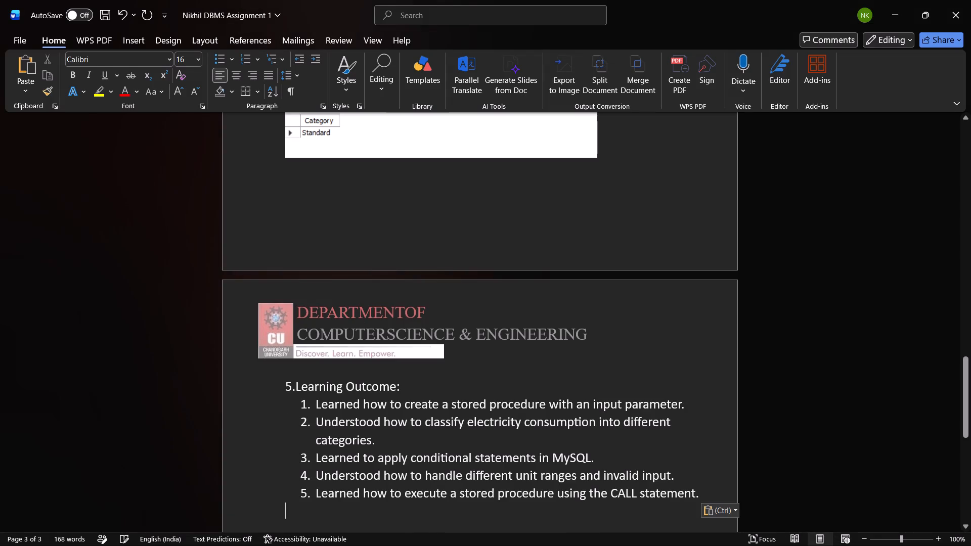
# Format the five pasted learning outcomes as a bulleted list with font size 12.
pyautogui.moveTo(298, 404); pyautogui.dragTo(543, 517)
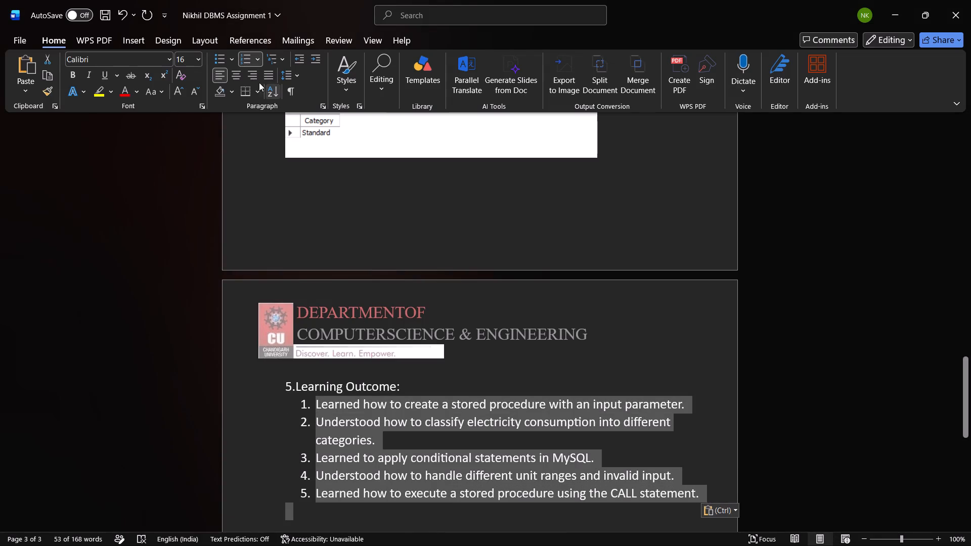
pyautogui.click(197, 55)
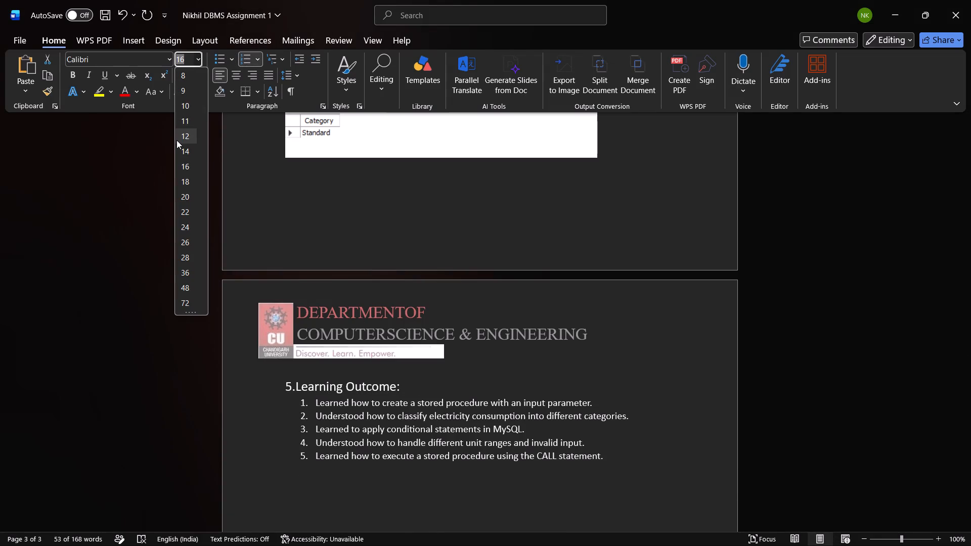
pyautogui.click(176, 140)
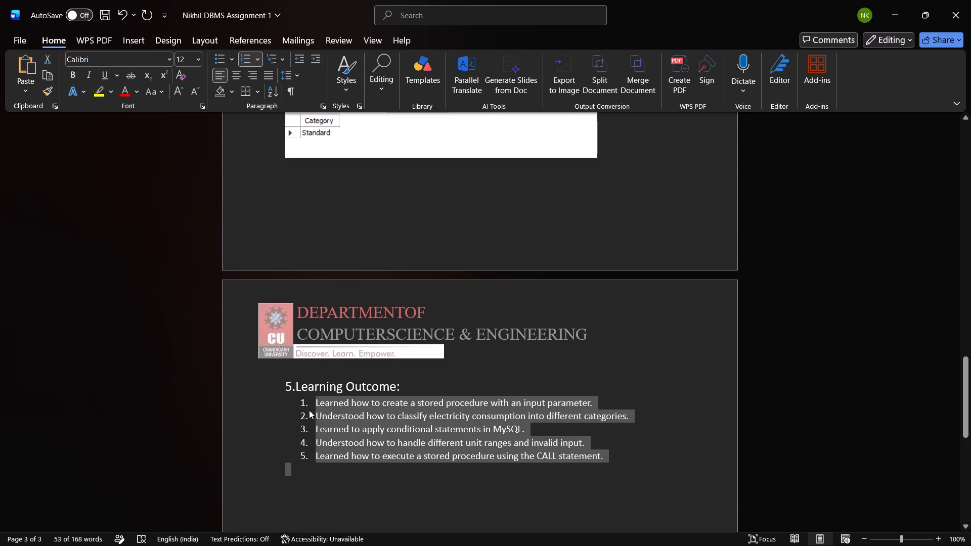
pyautogui.click(223, 57)
pyautogui.click(567, 435)
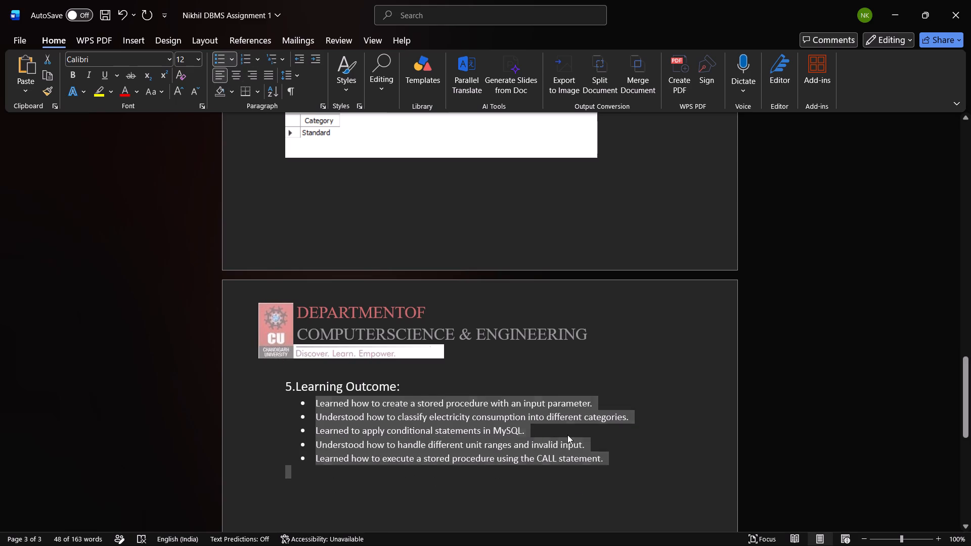
# Insert an unnumbered blank line between the "Aim :" heading and its description in section 1.
pyautogui.scroll(-3, 364, 419)
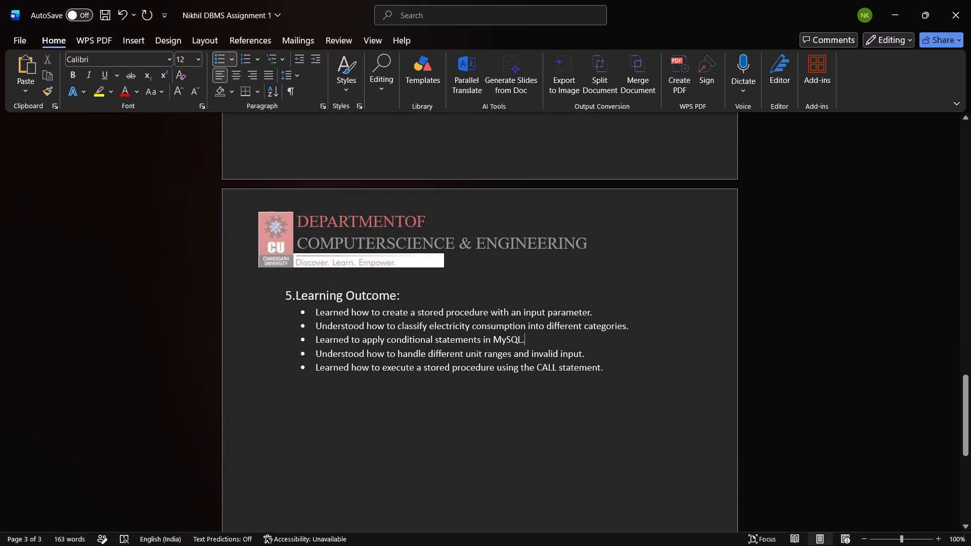
pyautogui.scroll(9, 405, 304)
pyautogui.scroll(20, 401, 303)
pyautogui.scroll(2, 401, 303)
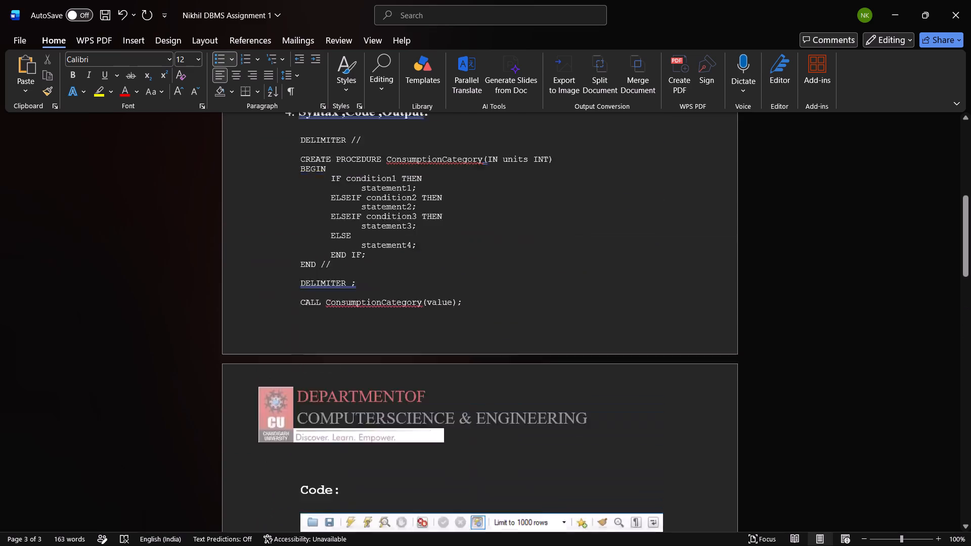
pyautogui.scroll(8, 401, 291)
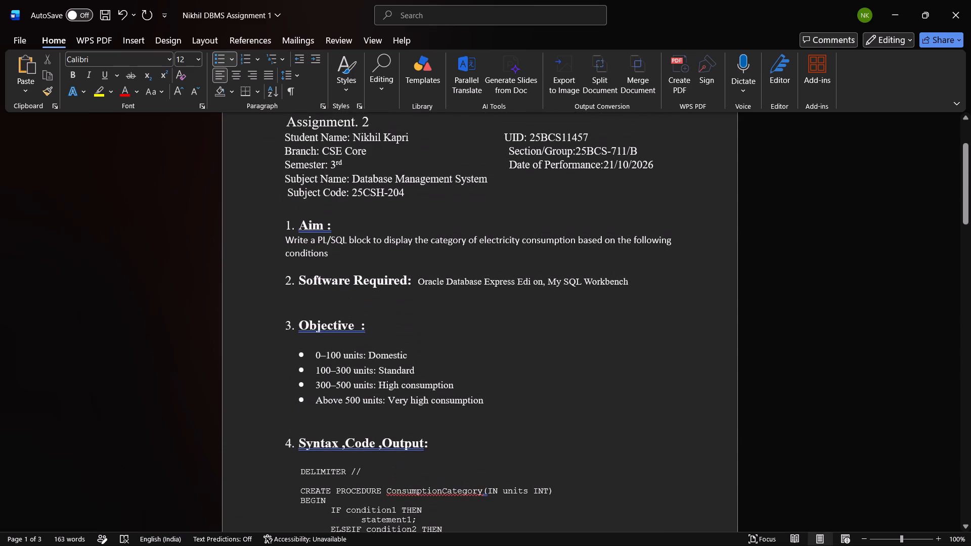
pyautogui.click(340, 225)
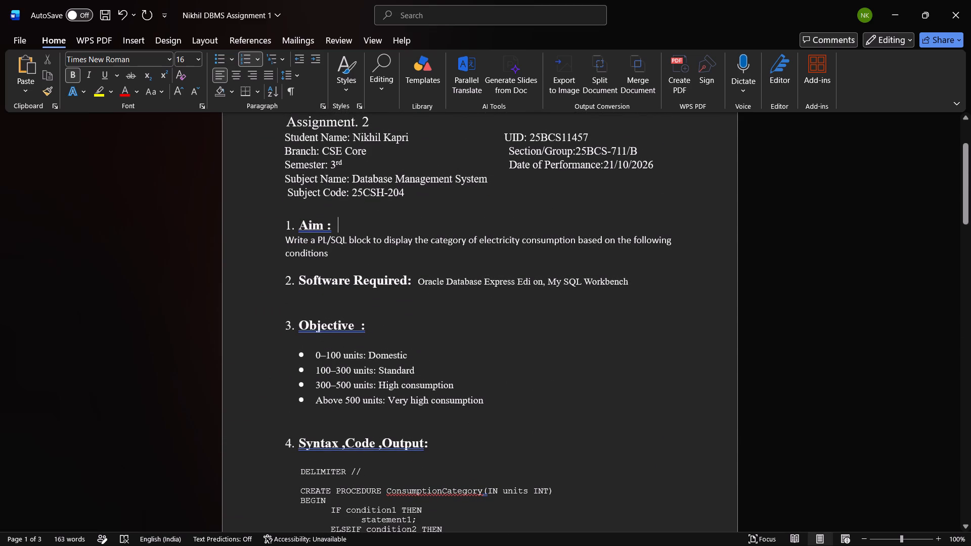
pyautogui.press('Return')
pyautogui.press('BackSpace')
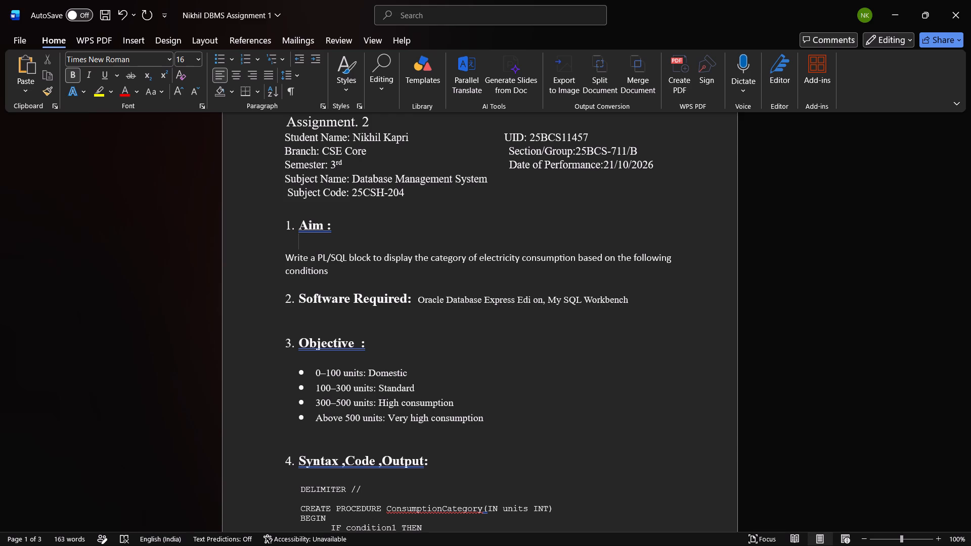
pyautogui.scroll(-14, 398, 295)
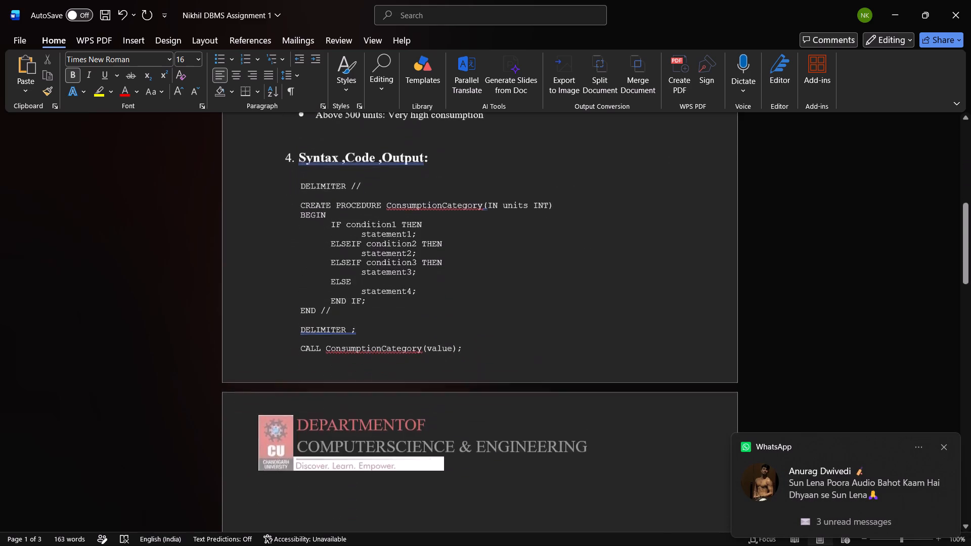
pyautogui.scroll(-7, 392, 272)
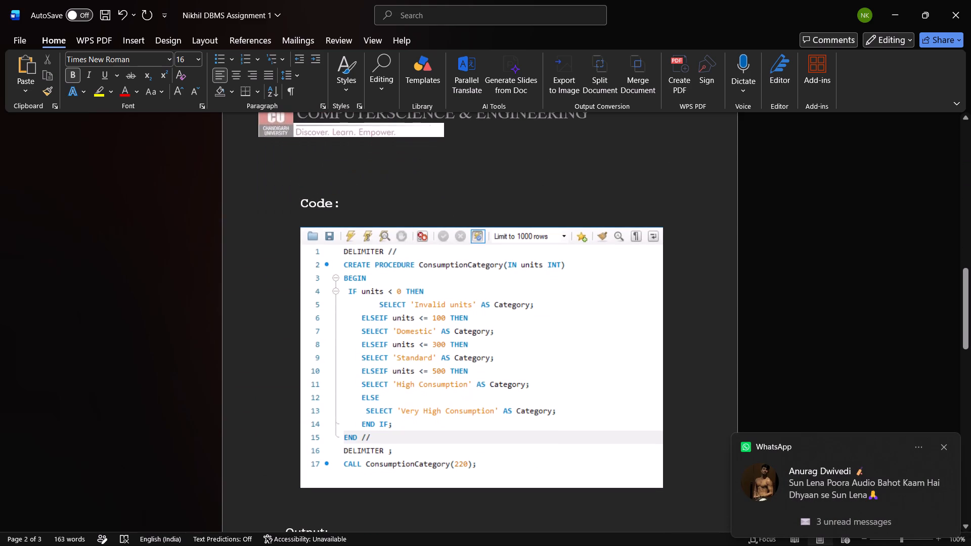
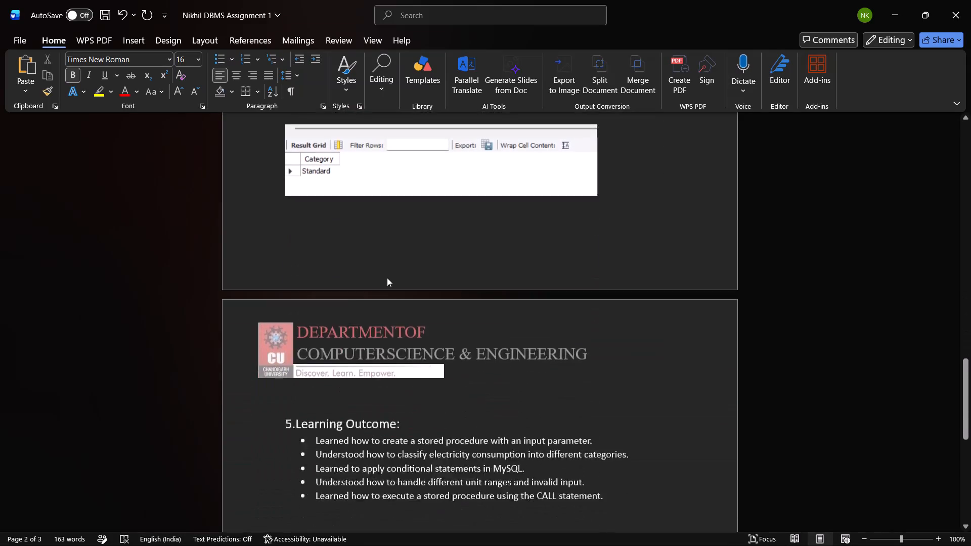
# Review the whole assignment from the Aim section to the Learning Outcome section, checking content, heading formatting and spacing.
pyautogui.scroll(-6, 387, 278)
pyautogui.scroll(18, 378, 283)
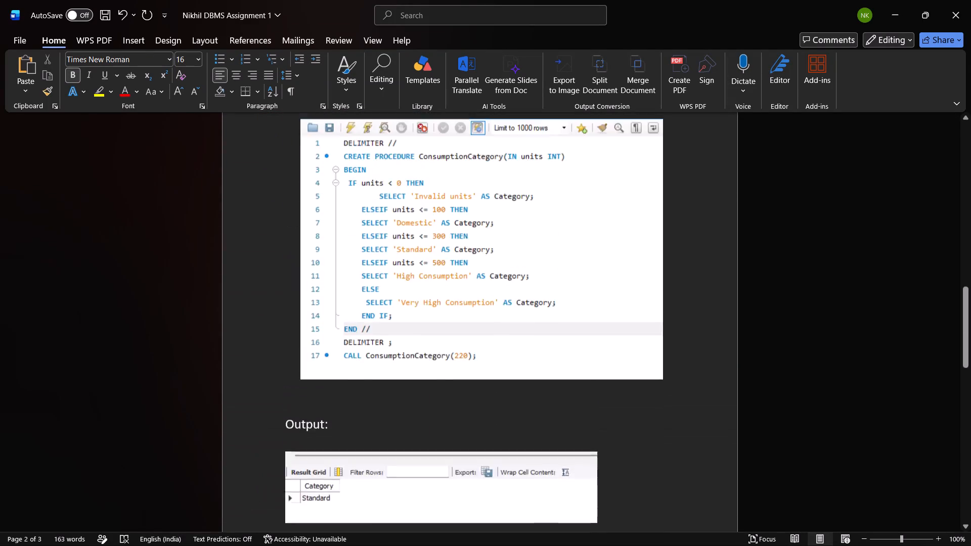
pyautogui.scroll(20, 381, 194)
pyautogui.scroll(9, 381, 194)
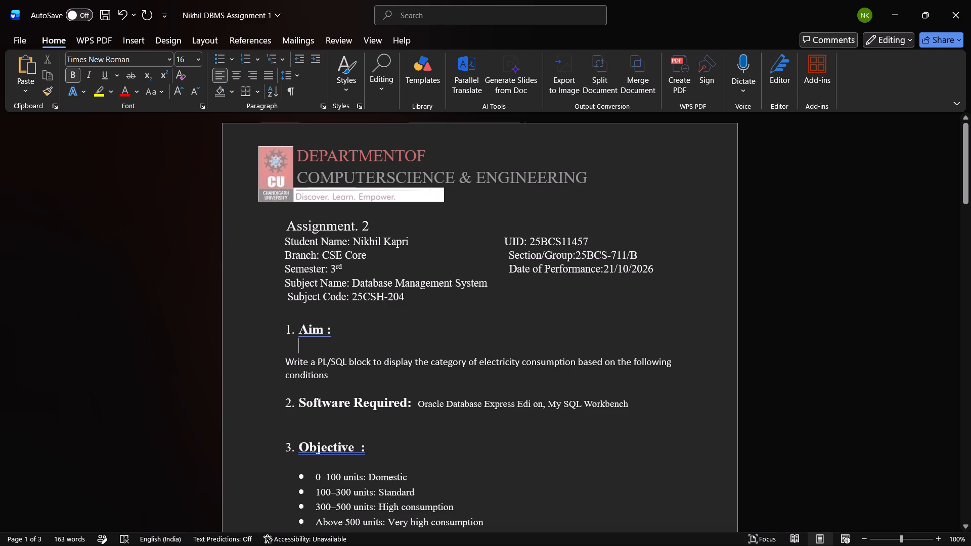
pyautogui.scroll(-7, 509, 299)
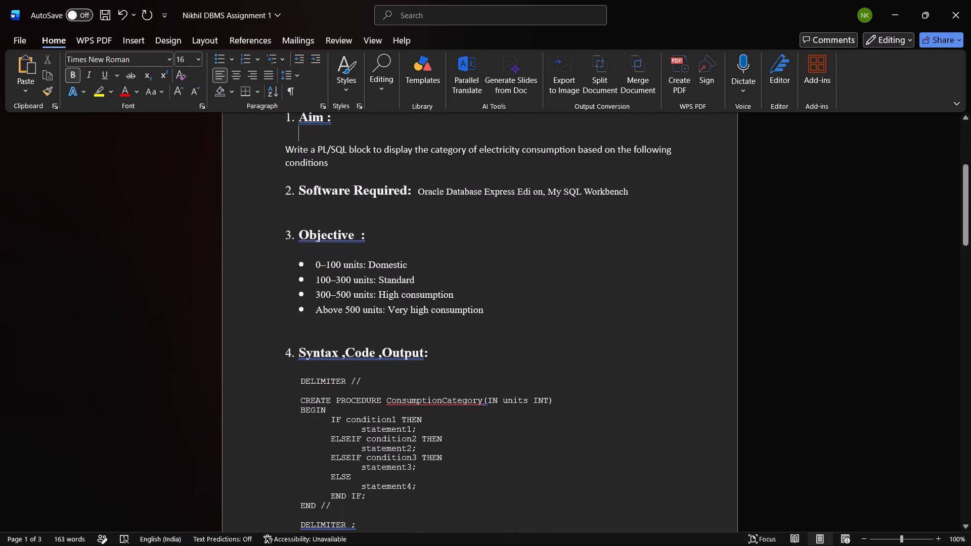
pyautogui.scroll(-1, 515, 281)
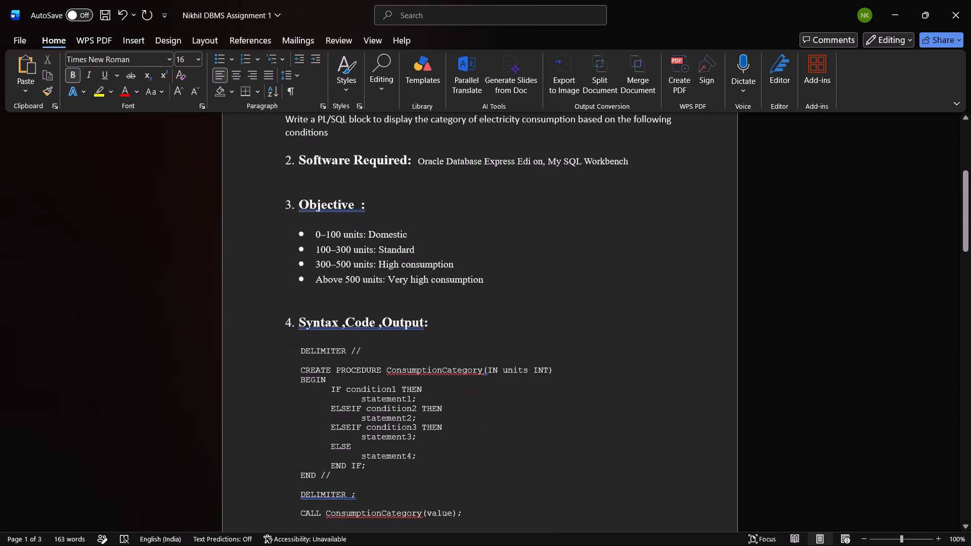
pyautogui.scroll(-3, 515, 281)
pyautogui.scroll(3, 515, 281)
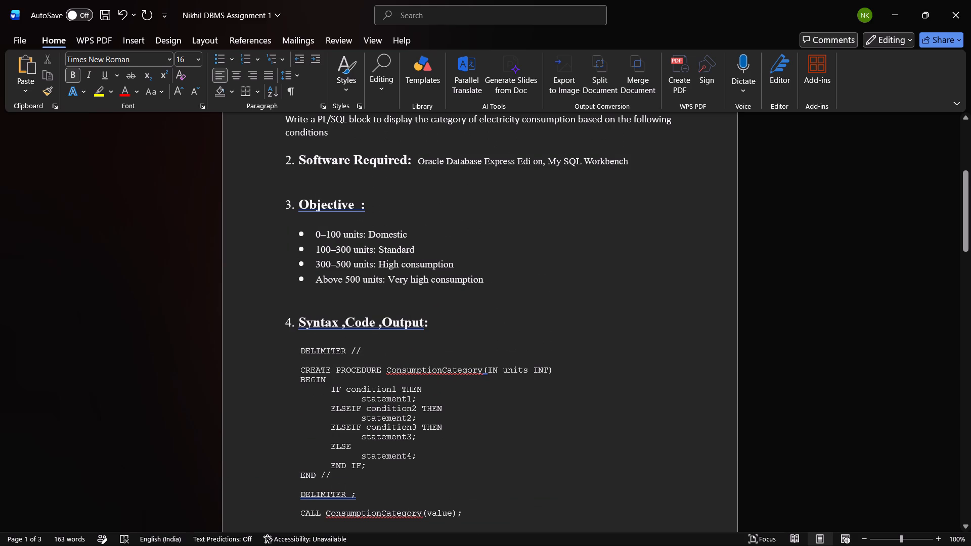
pyautogui.scroll(-10, 501, 254)
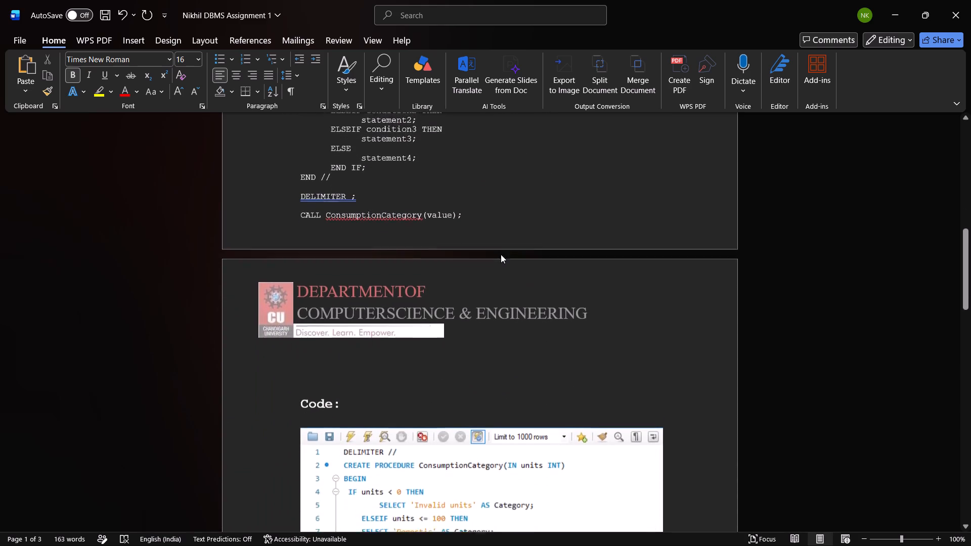
pyautogui.scroll(-12, 501, 254)
pyautogui.scroll(-3, 515, 429)
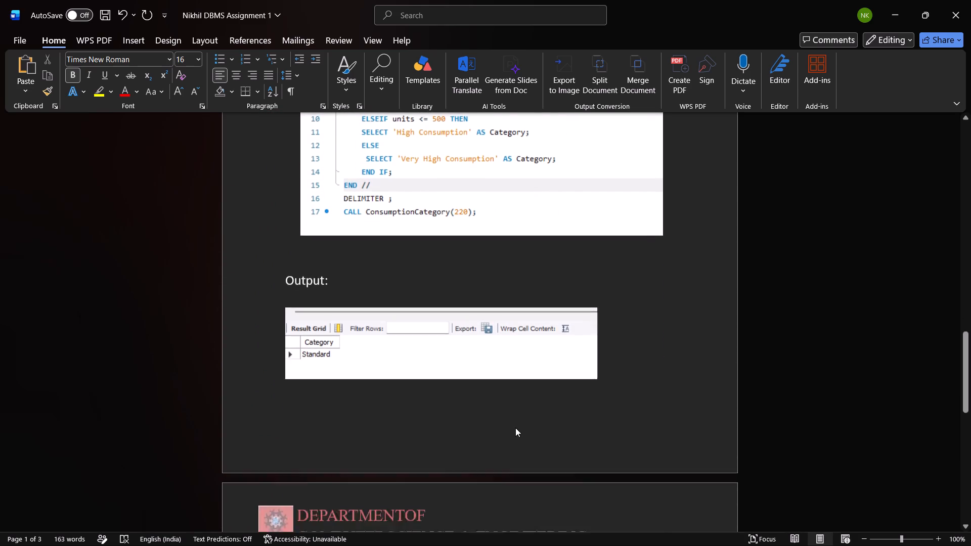
pyautogui.scroll(-15, 515, 428)
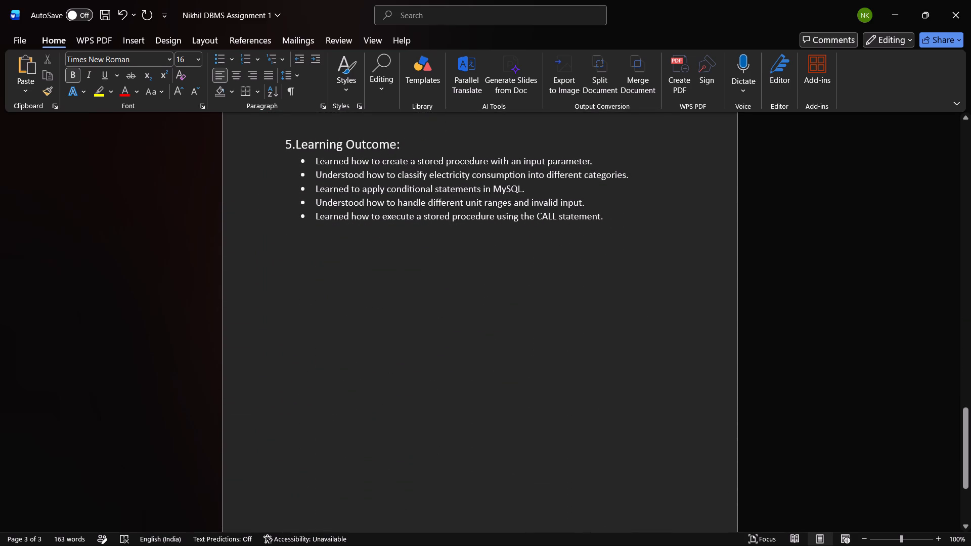
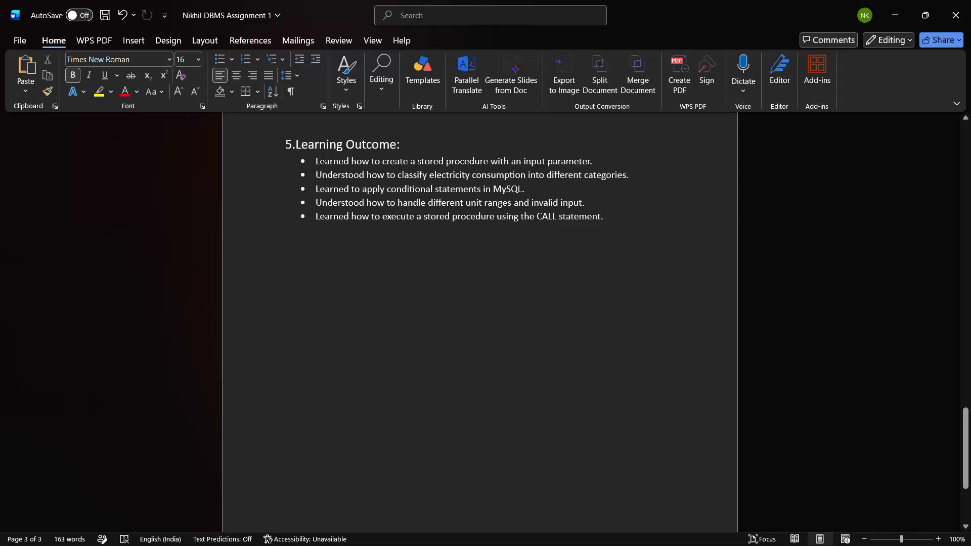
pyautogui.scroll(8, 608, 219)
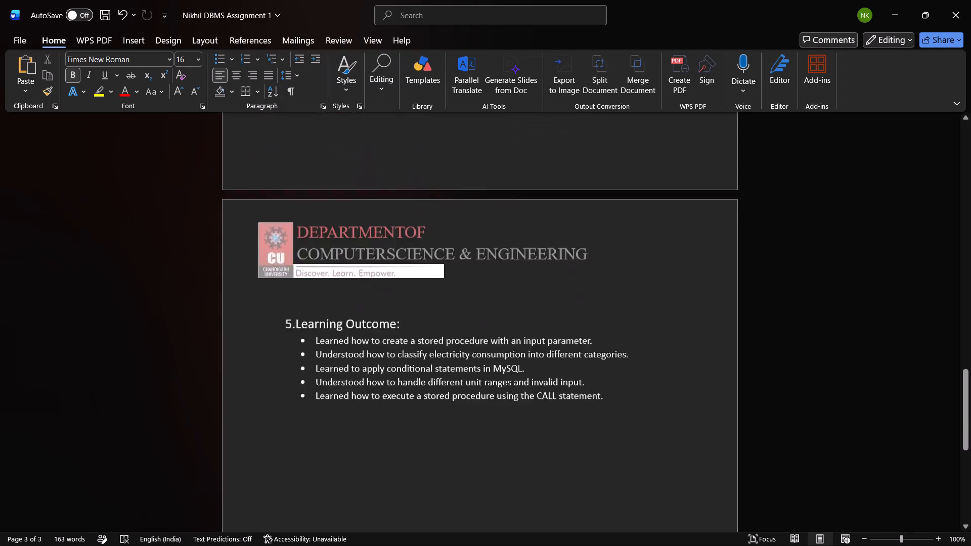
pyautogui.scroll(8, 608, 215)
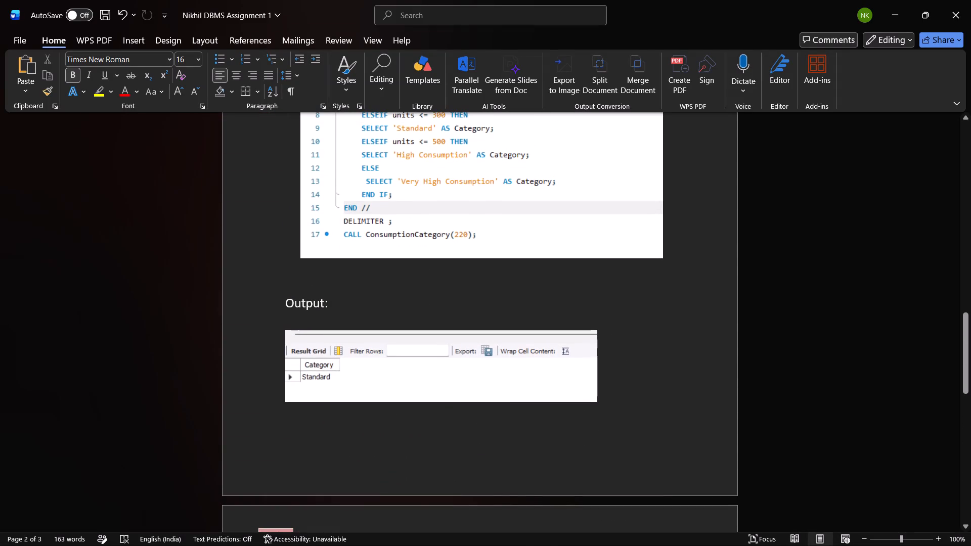